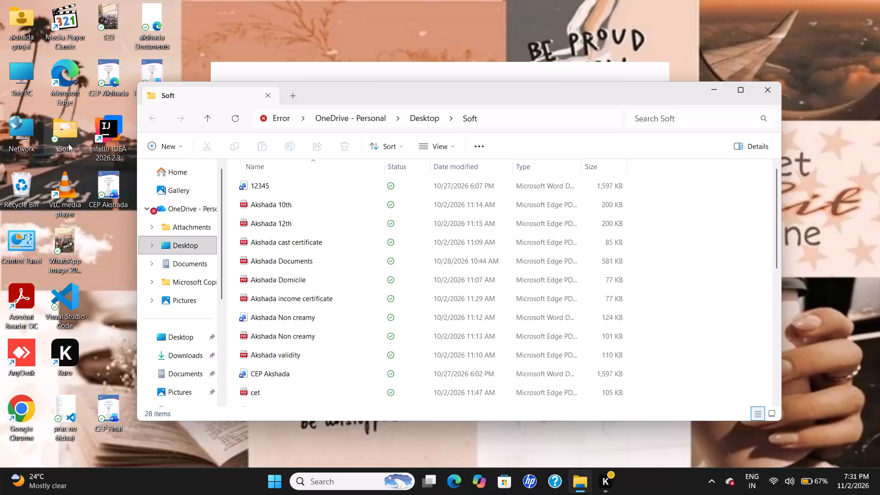
Open the case study2 Word document from the OneDrive Documents folder.
left_click(180, 260)
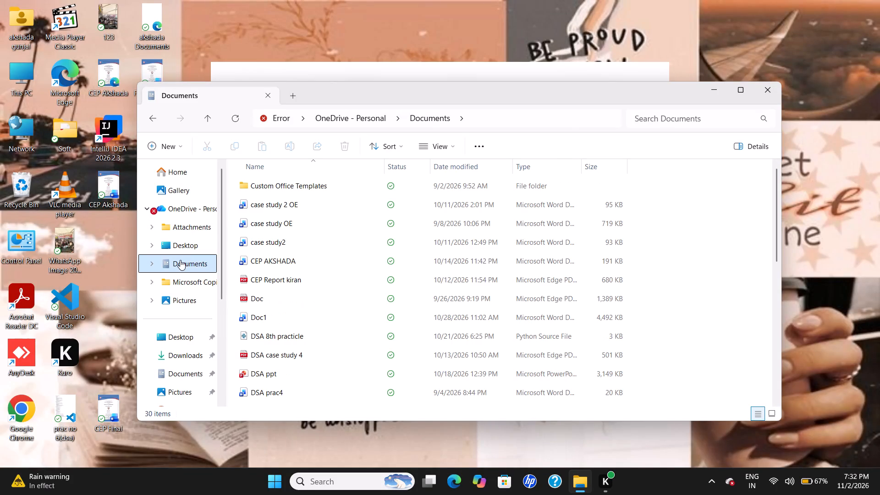
double_click(264, 243)
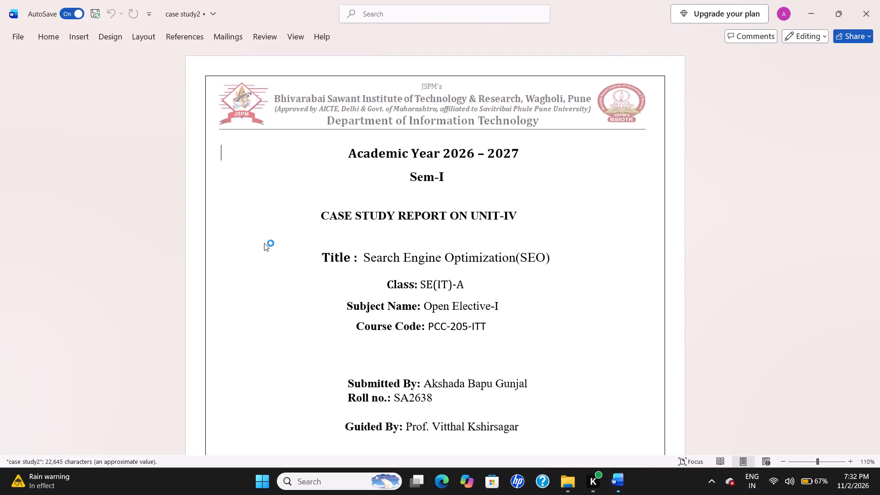
scroll(264, 243, "down", 1)
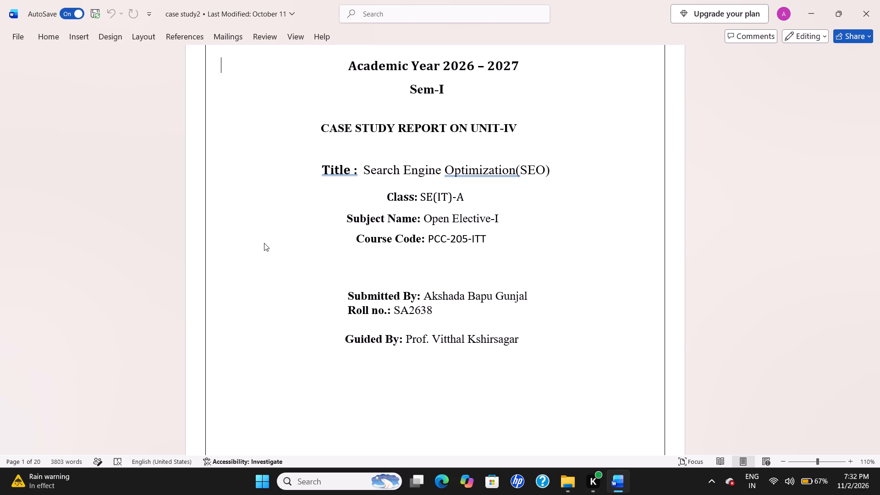
scroll(264, 243, "up", 2)
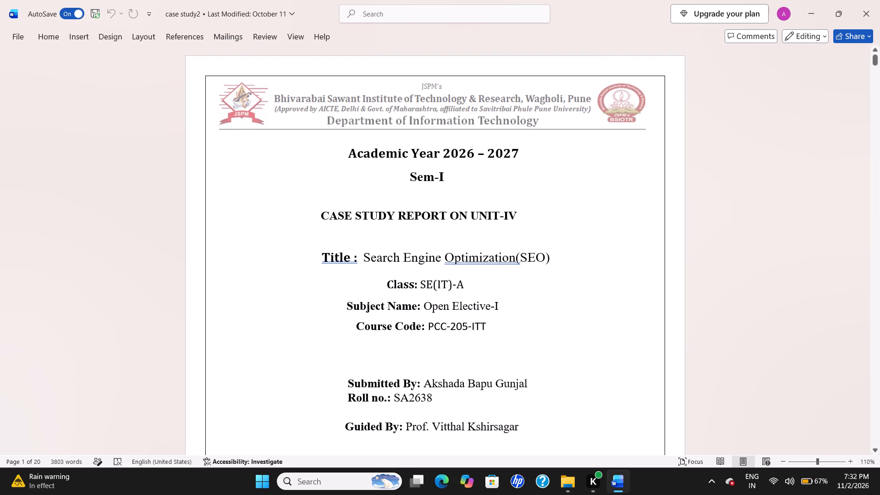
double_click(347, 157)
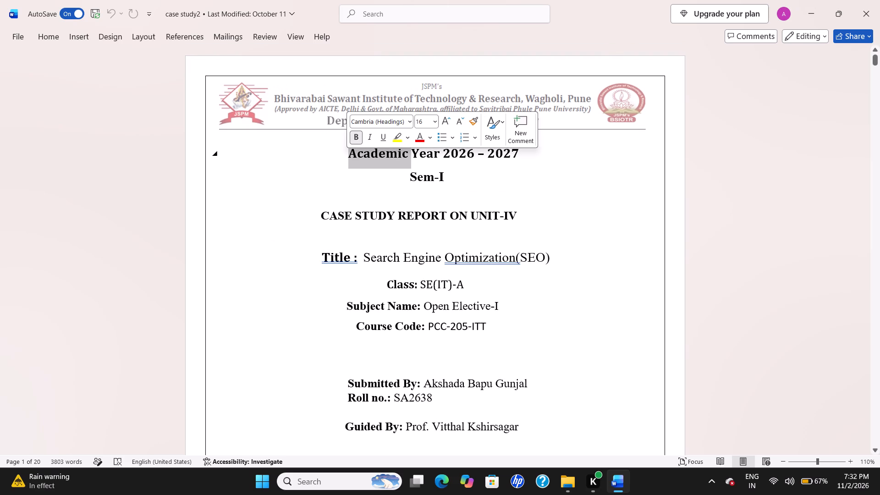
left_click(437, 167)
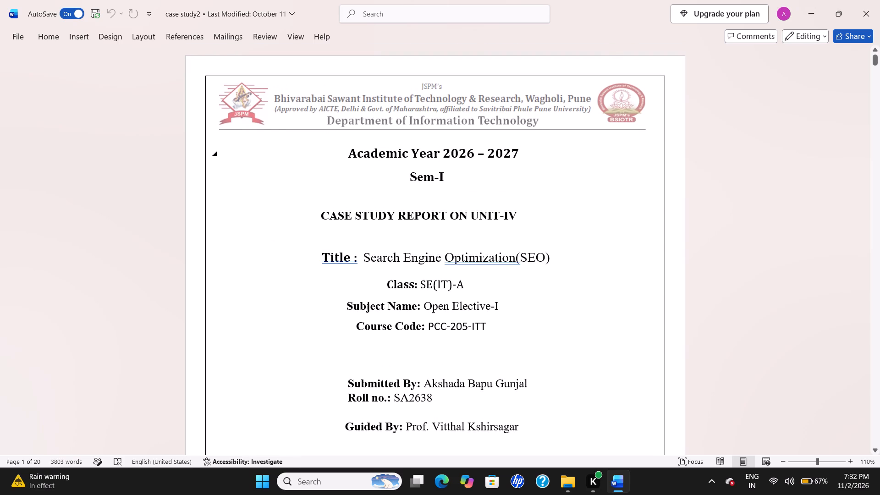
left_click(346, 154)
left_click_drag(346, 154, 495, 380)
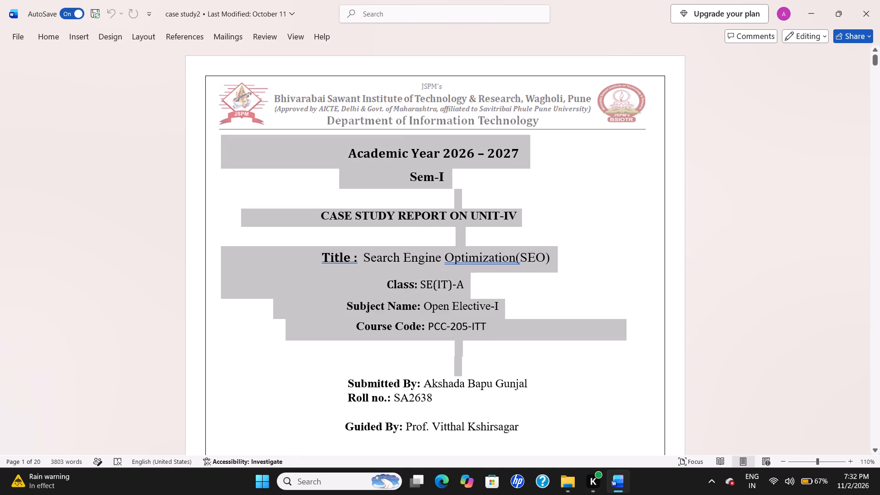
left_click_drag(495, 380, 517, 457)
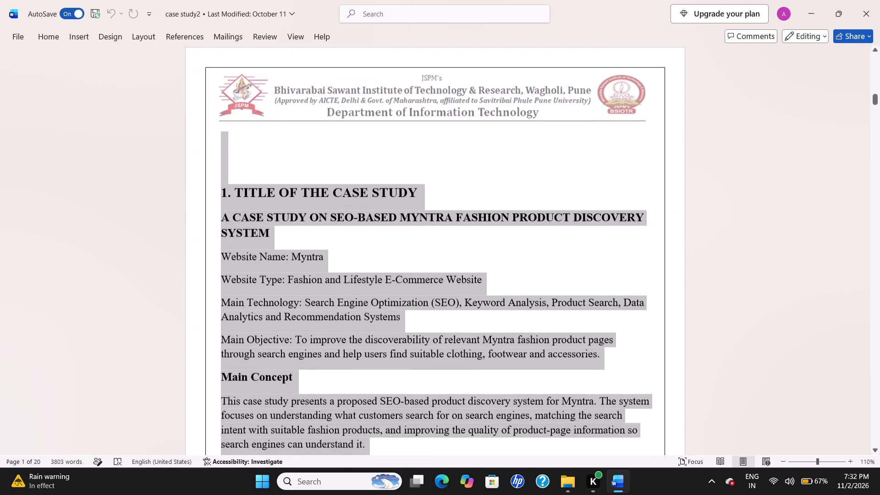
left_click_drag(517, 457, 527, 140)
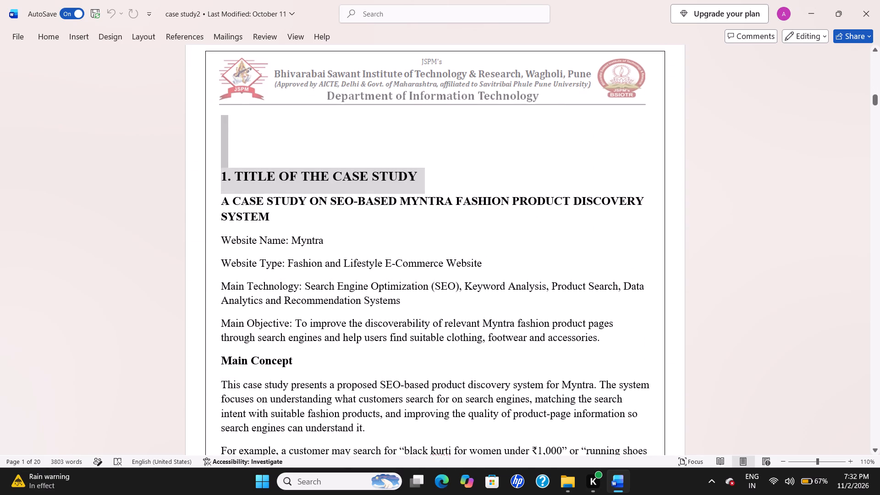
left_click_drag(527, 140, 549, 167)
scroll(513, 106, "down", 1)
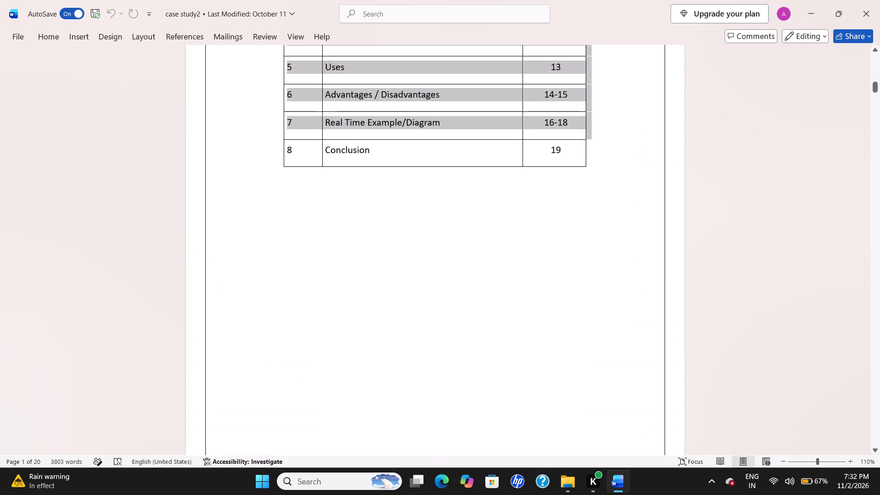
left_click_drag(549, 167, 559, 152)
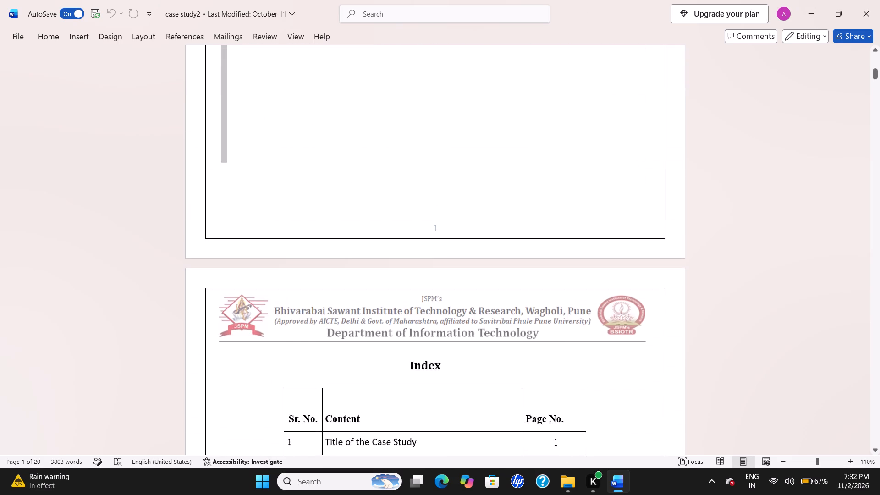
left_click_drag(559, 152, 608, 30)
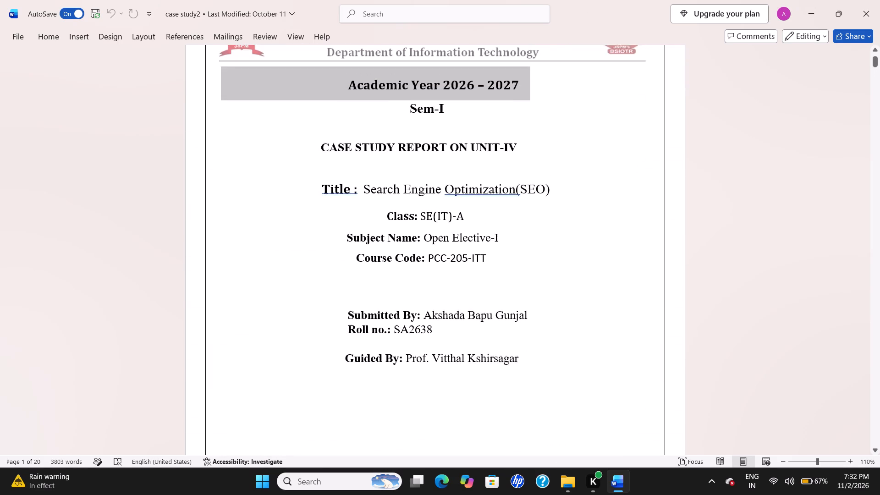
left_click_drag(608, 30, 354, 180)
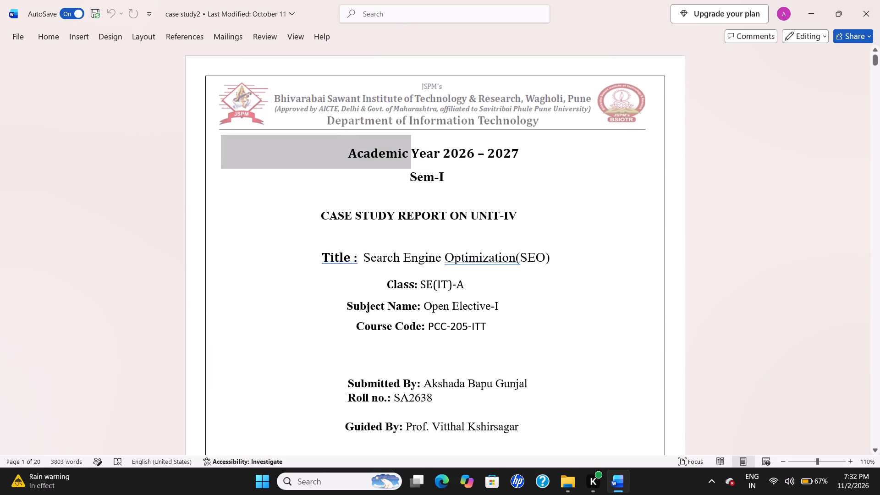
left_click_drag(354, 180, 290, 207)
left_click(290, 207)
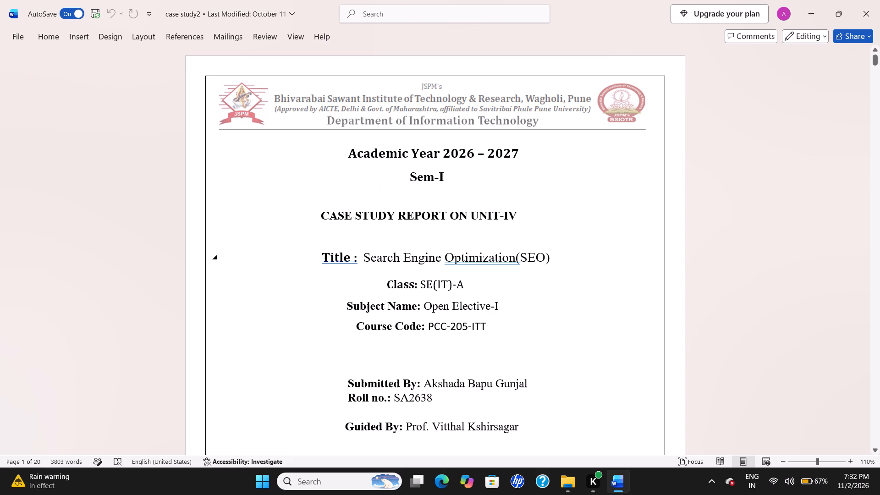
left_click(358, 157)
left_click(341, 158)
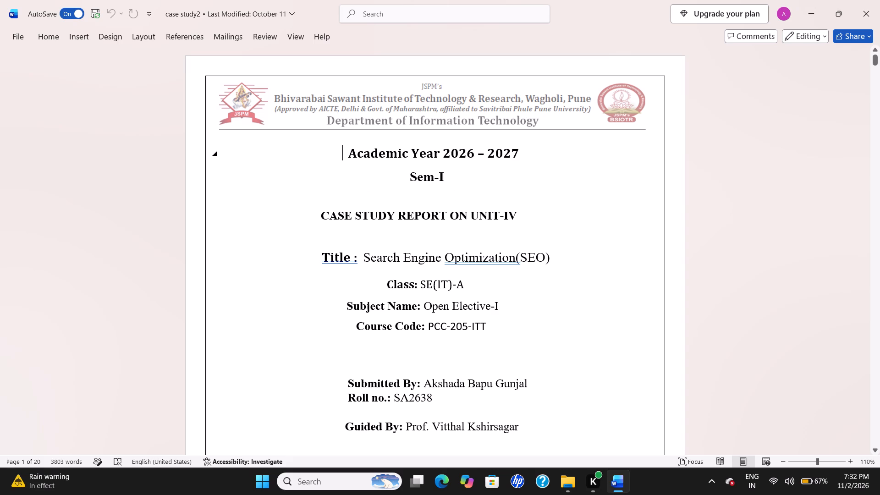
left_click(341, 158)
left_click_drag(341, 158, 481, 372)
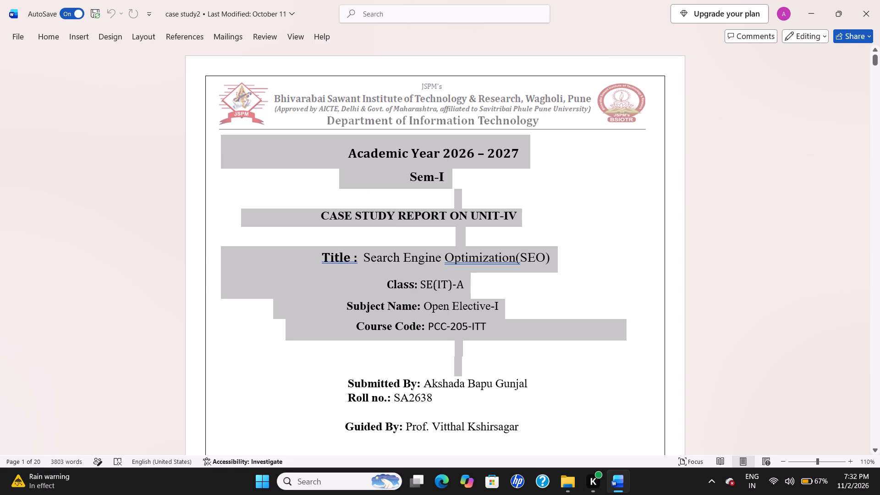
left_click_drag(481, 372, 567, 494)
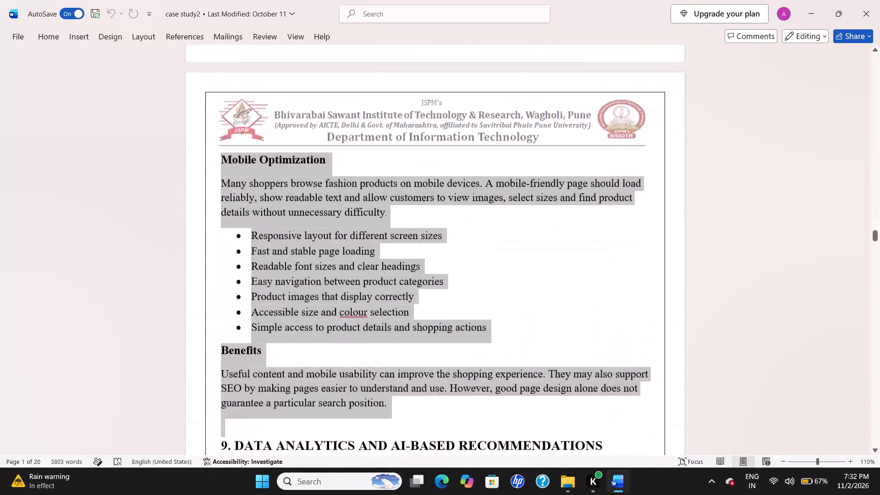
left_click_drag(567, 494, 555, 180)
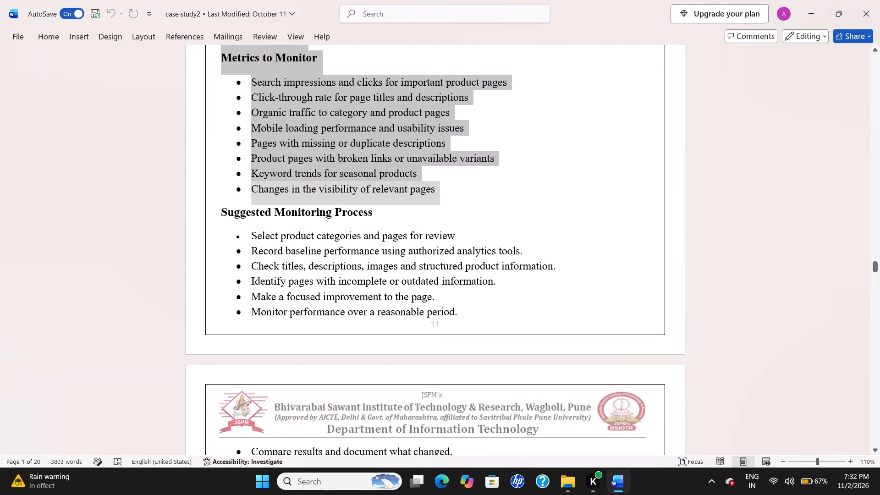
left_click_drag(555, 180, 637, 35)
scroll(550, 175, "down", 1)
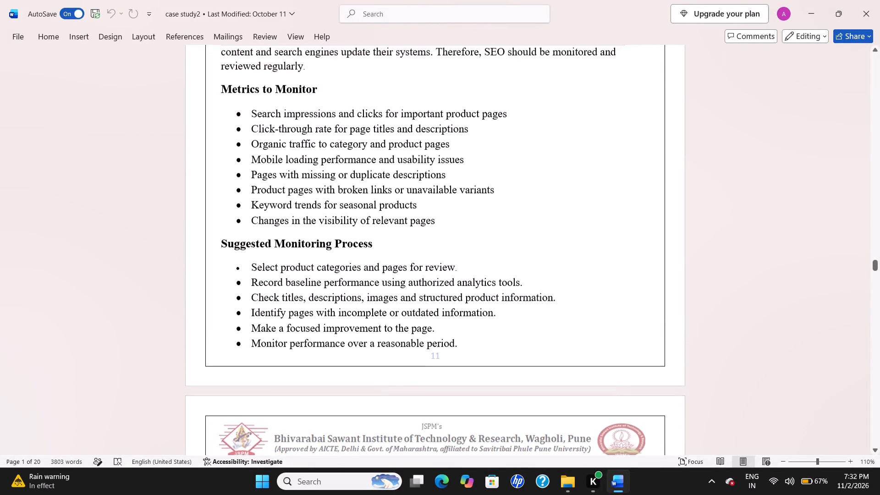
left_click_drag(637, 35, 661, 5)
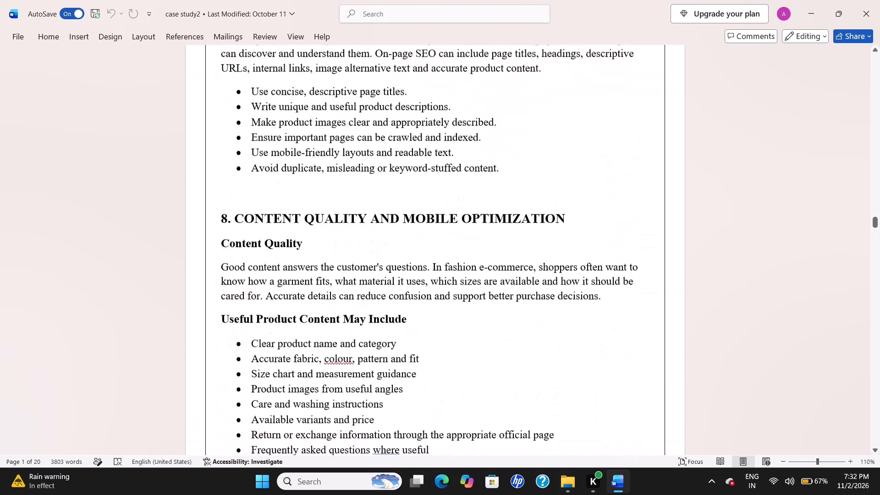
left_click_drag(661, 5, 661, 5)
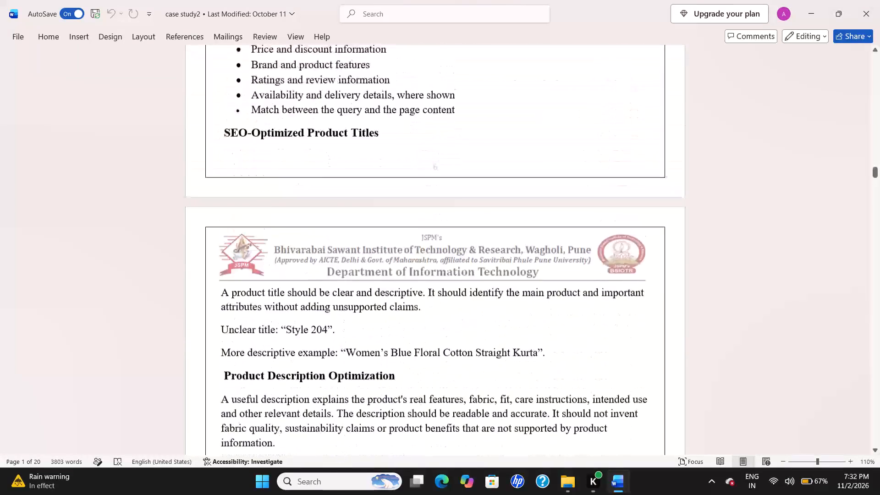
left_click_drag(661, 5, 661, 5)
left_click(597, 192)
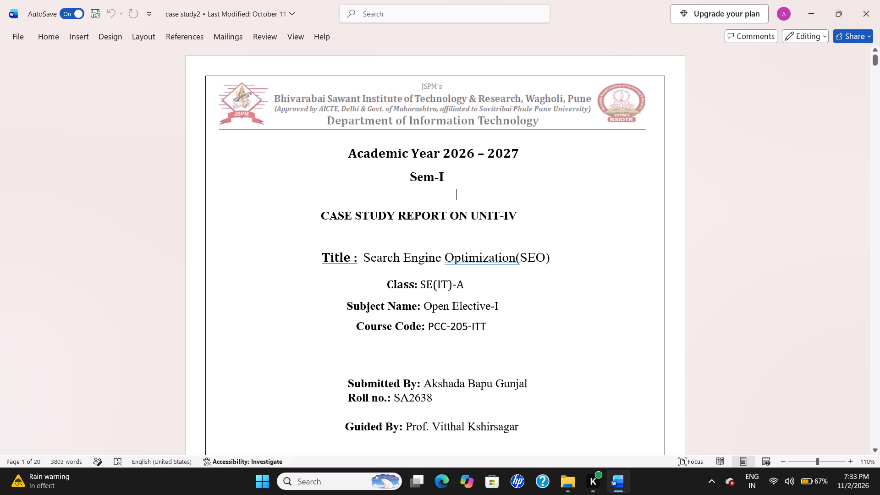
Set the font size of the Academic Year and Sem-I lines on the cover page to 14.
left_click_drag(354, 155, 467, 194)
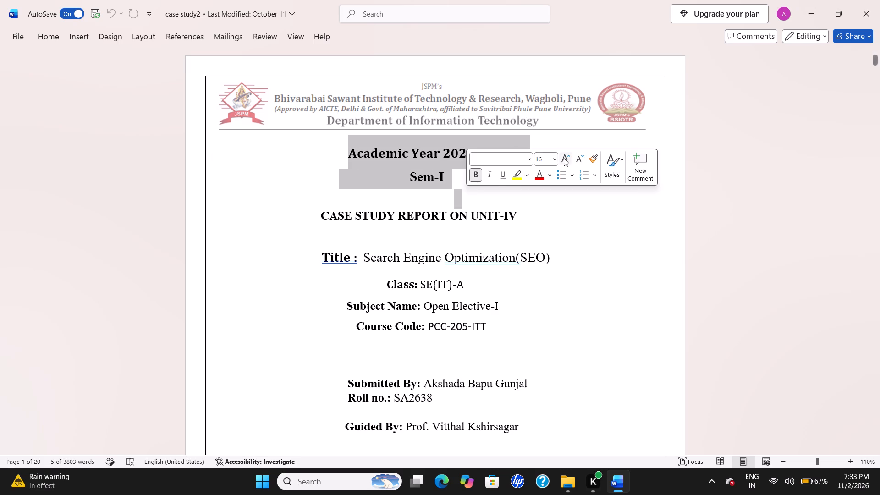
left_click(558, 160)
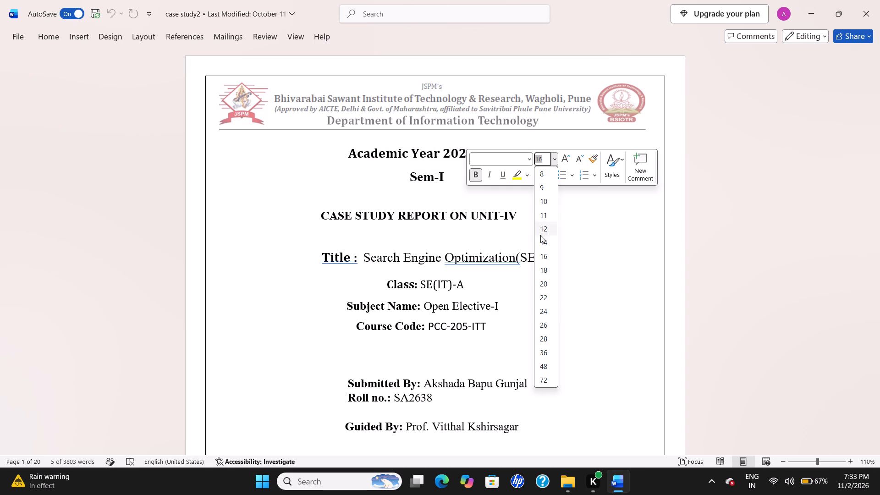
left_click(541, 240)
left_click(518, 212)
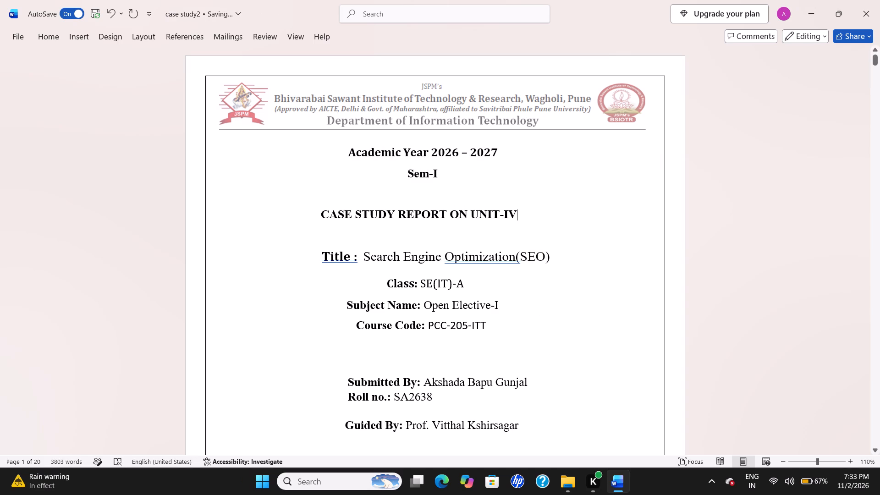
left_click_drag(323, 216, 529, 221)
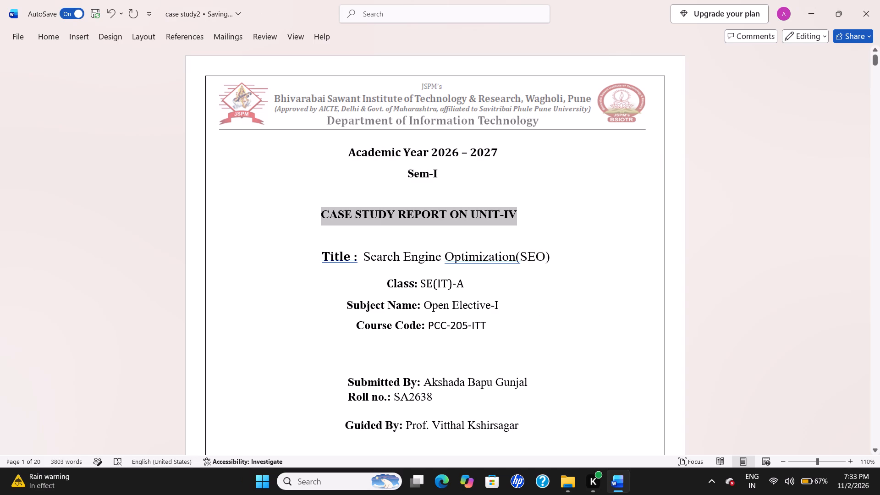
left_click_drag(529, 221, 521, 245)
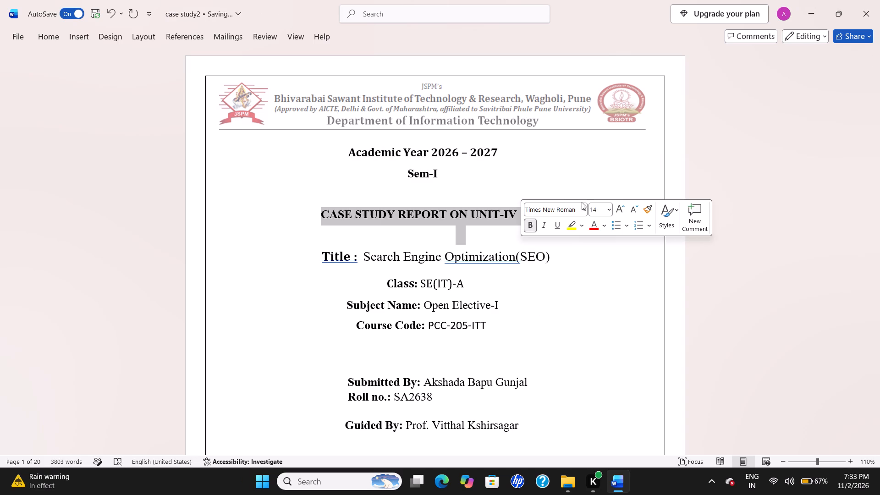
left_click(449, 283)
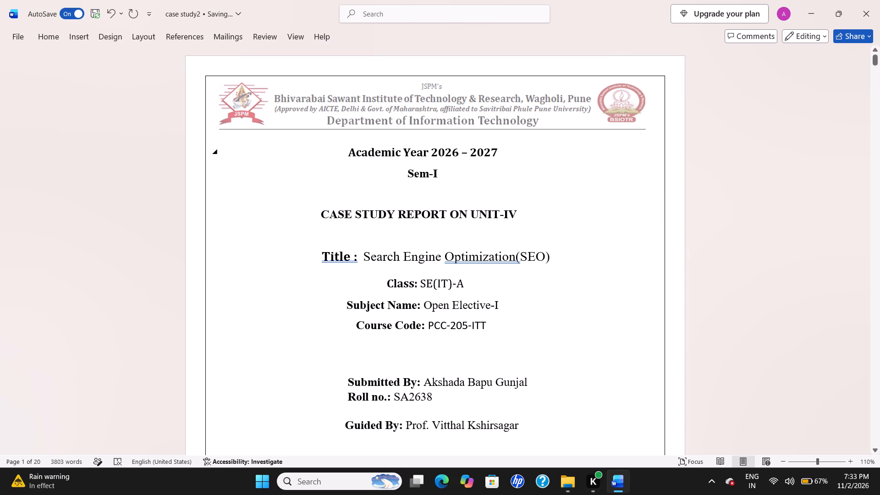
Remove the blank line between Sem-I and the CASE STUDY REPORT ON UNIT-IV heading, and insert a fresh line break there.
left_click(435, 202)
key("BackSpace")
key("BackSpace")
key("BackSpace")
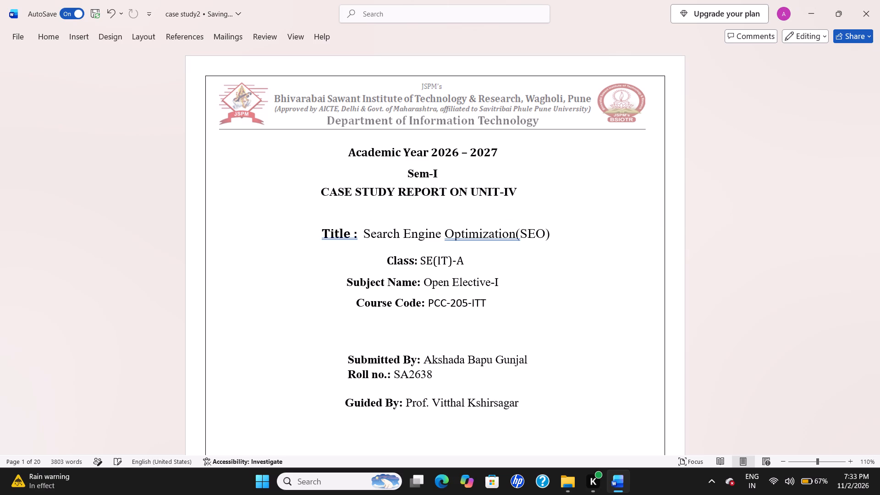
key("Return")
Set the font size of the cover page's Title line, including Search Engine Optimization(SEO), to 14.
scroll(435, 202, "down", 1)
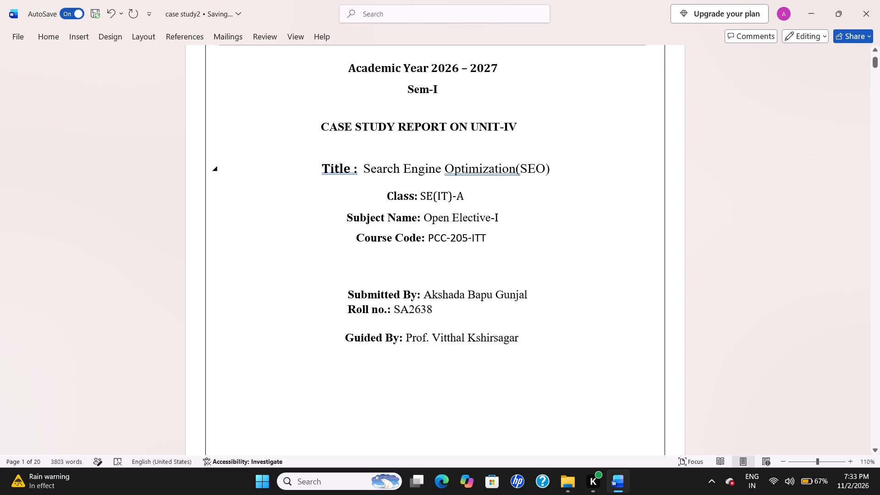
left_click_drag(318, 170, 562, 179)
left_click(649, 145)
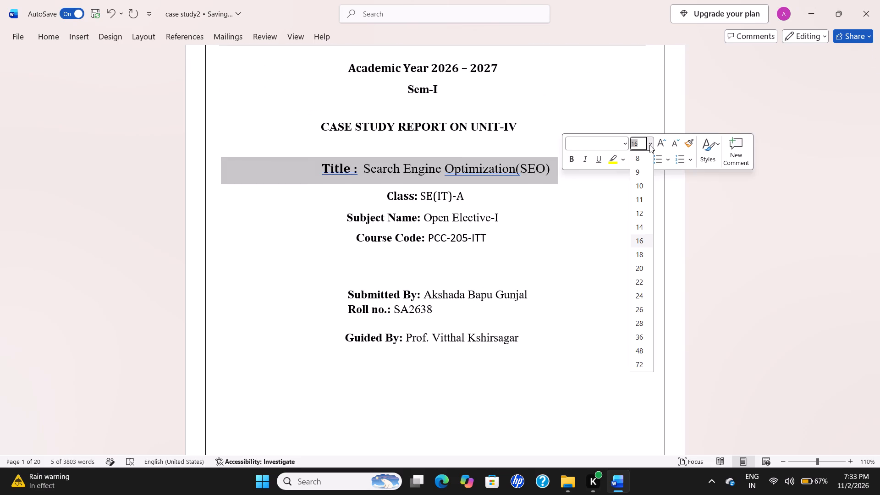
left_click(642, 225)
left_click(534, 272)
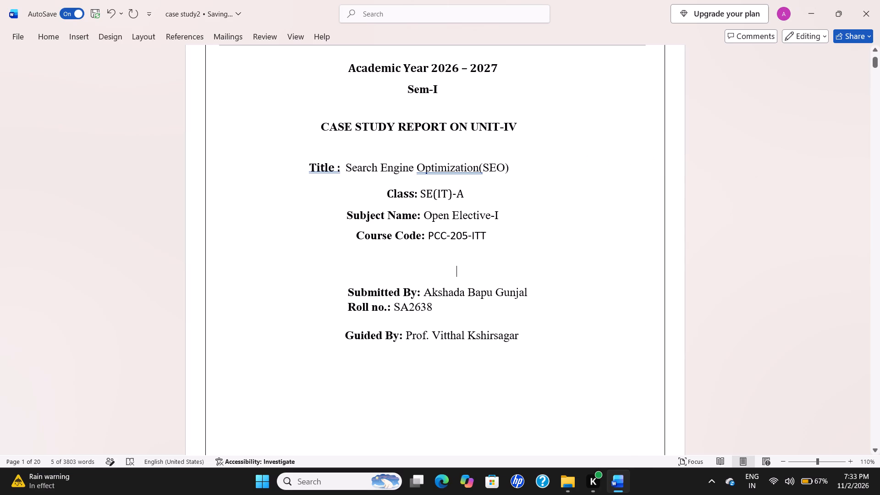
Insert four spaces before the Title label on the cover page to shift the line's alignment.
left_click(305, 166)
key("space")
key("space")
key("space")
key("space")
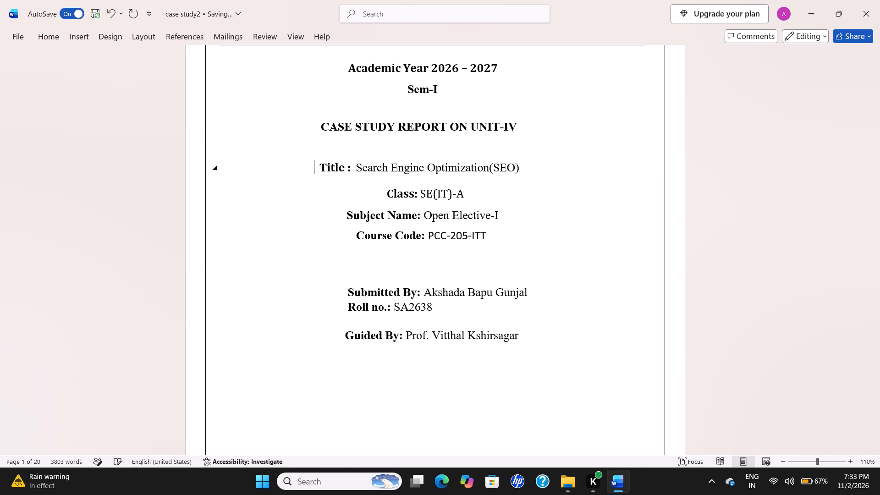
Insert three more spaces before the Title label on the cover page to shift the line further.
key("space")
key("space")
key("space")
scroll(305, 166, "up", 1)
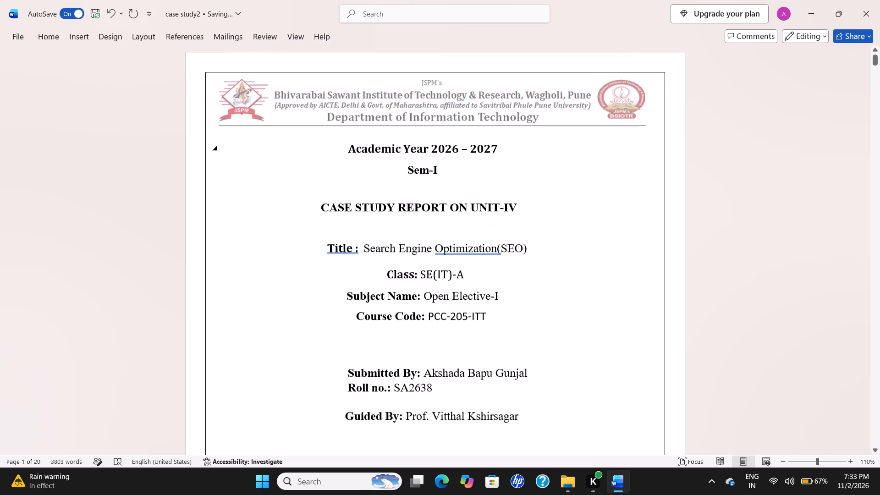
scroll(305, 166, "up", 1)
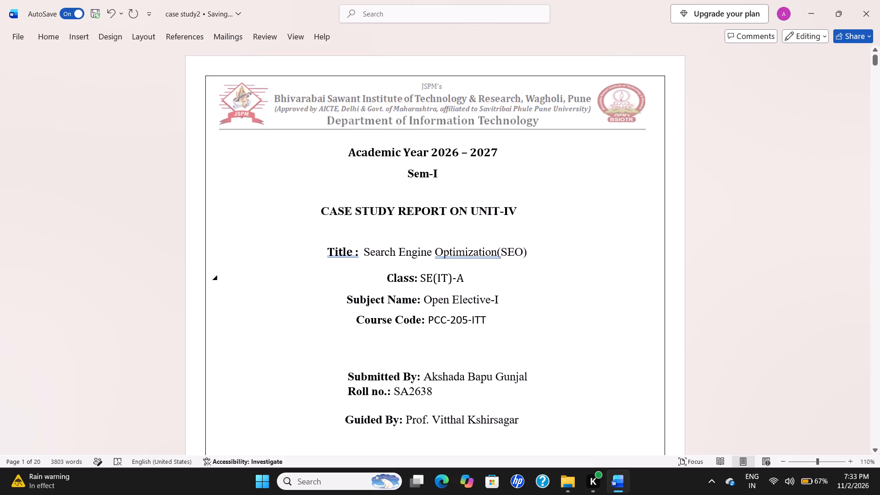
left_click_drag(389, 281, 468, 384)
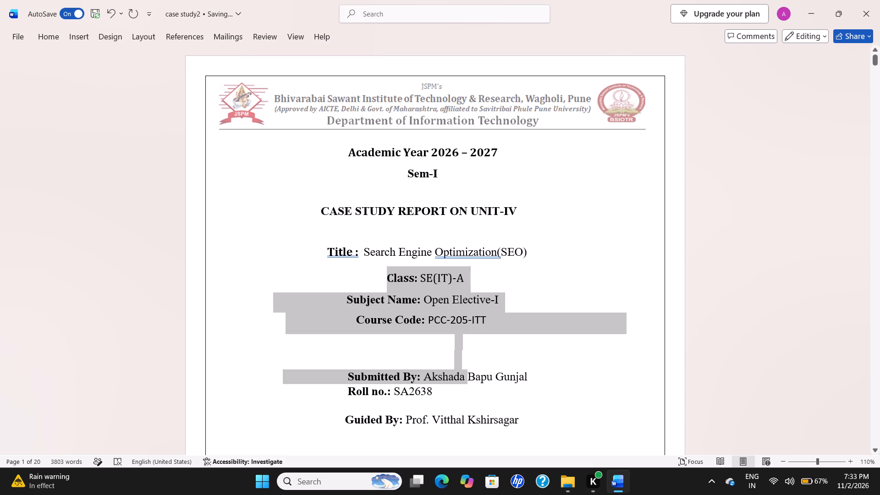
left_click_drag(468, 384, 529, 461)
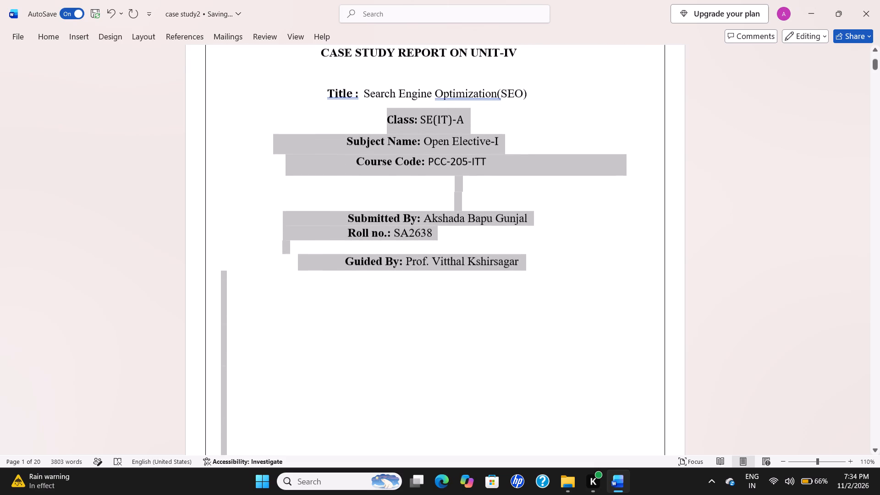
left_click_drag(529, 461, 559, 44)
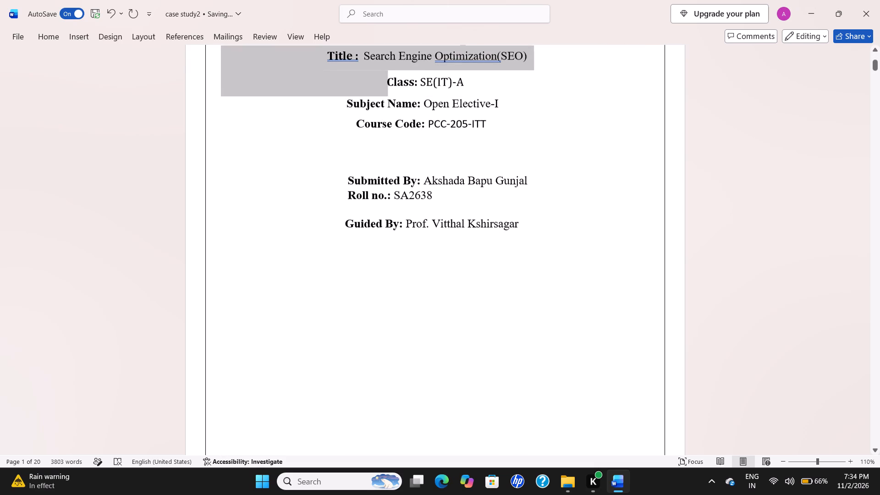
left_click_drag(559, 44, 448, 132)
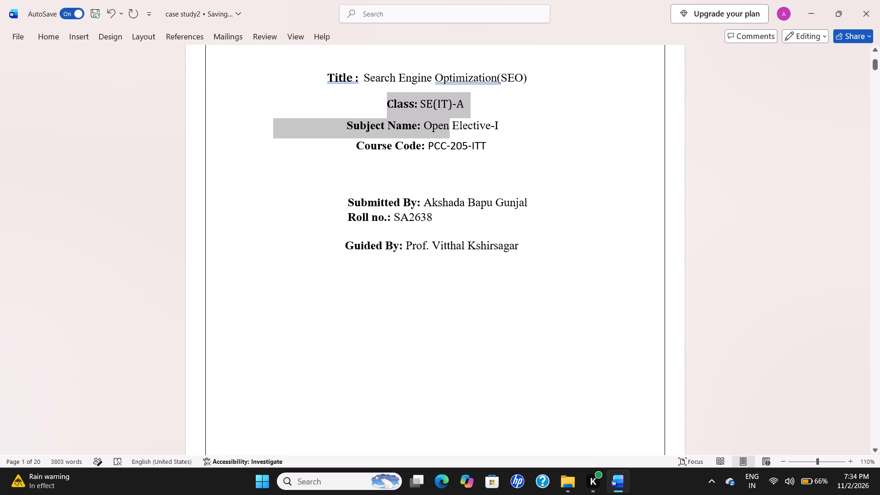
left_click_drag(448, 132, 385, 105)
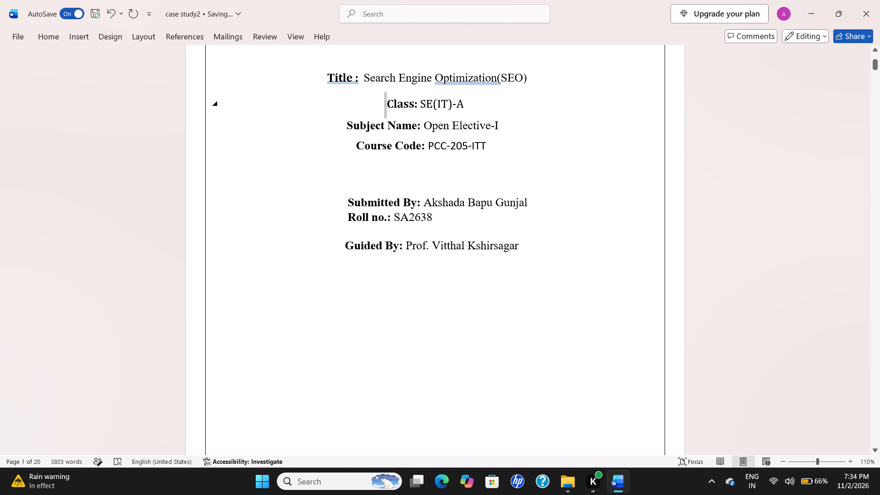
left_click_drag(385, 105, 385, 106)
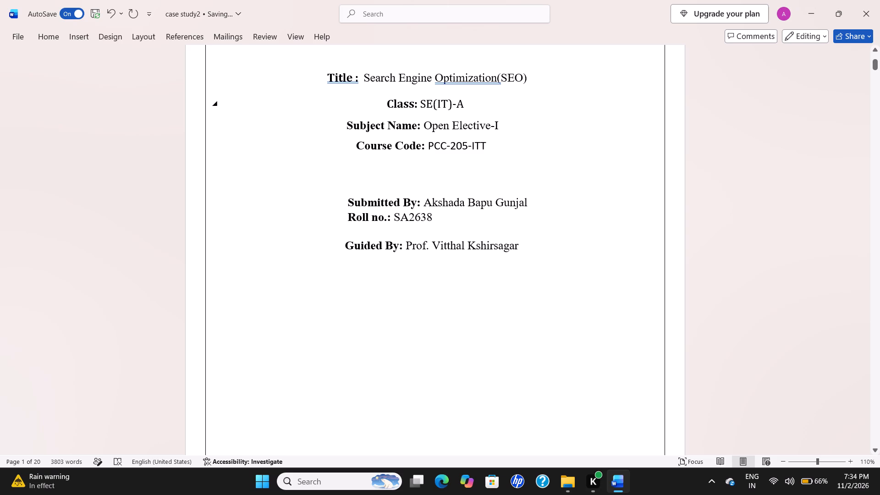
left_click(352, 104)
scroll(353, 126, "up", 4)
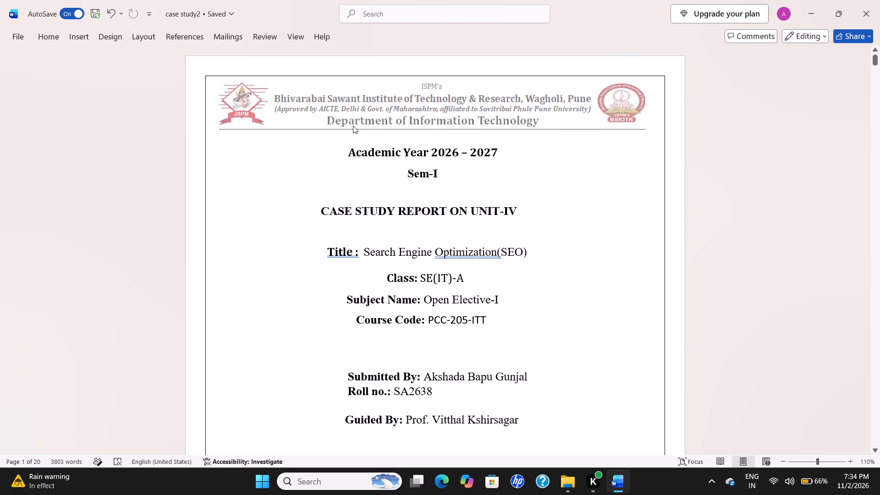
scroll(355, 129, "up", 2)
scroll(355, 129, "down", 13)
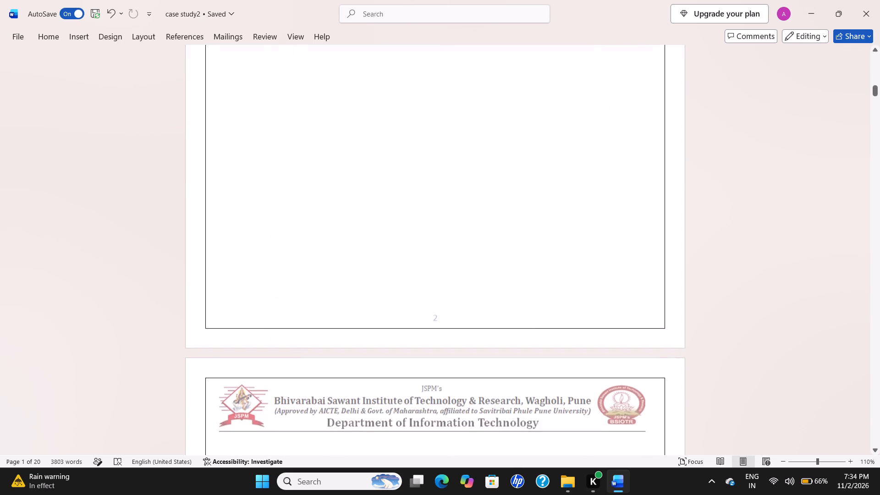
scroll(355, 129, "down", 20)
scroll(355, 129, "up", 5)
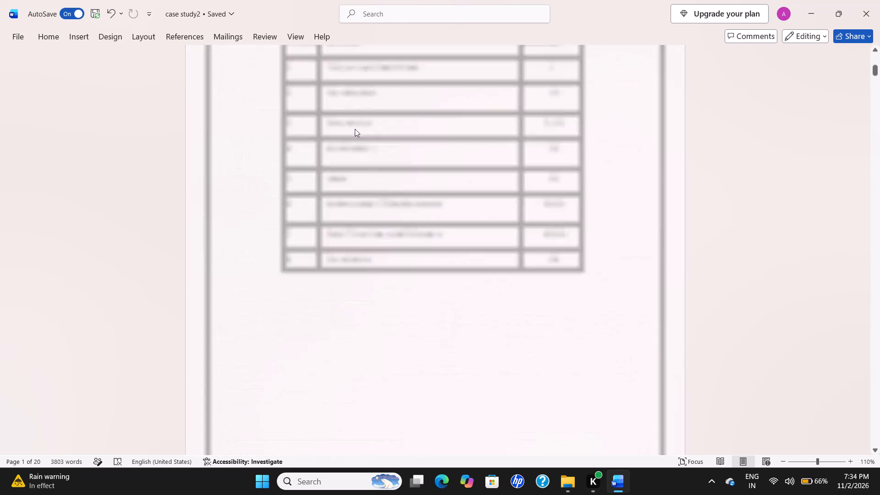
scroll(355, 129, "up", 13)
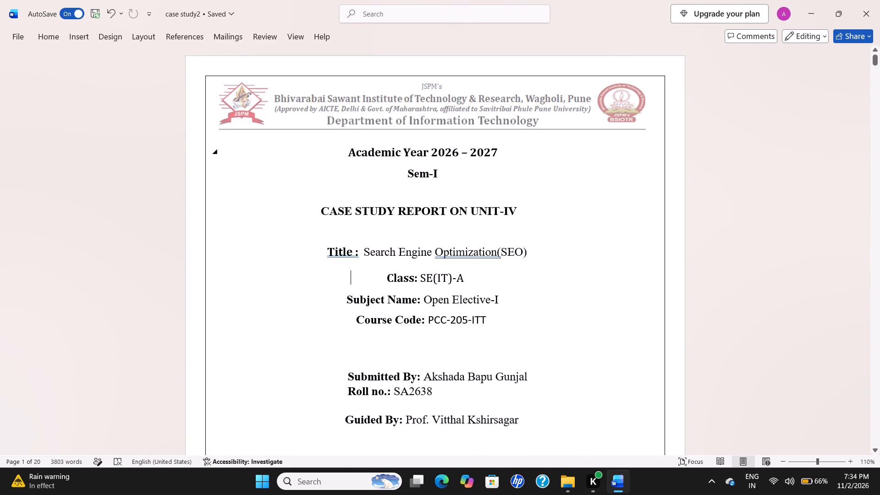
Center-align all the cover page text from Academic Year 2026 – 2027 down through the Guided By line.
left_click(355, 152)
key("Left")
left_click_drag(362, 147, 396, 150)
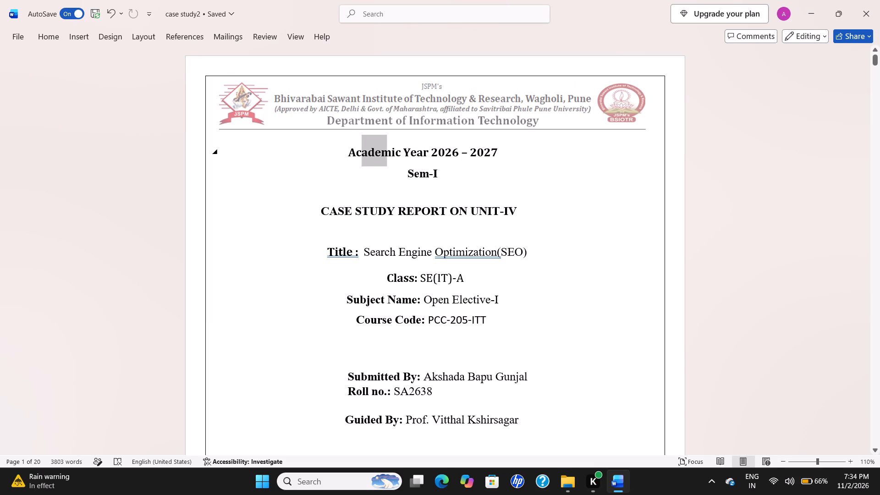
left_click_drag(396, 150, 524, 419)
scroll(517, 362, "up", 1)
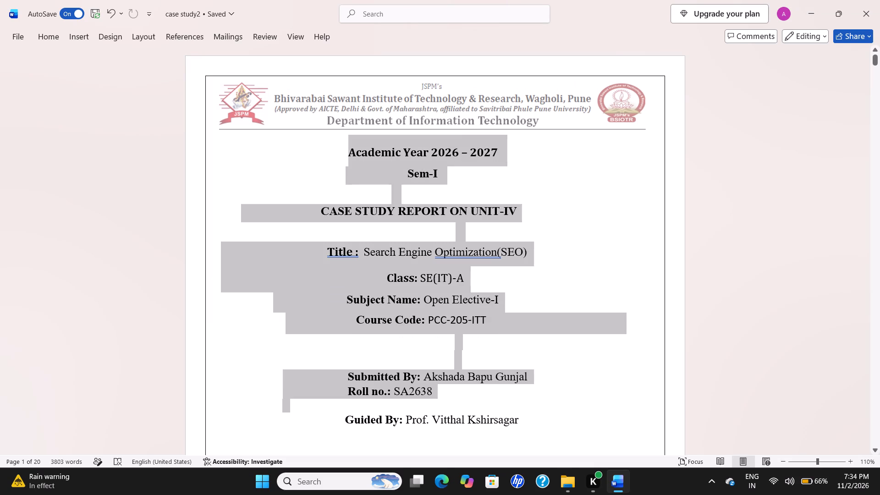
left_click_drag(524, 419, 563, 128)
scroll(563, 128, "up", 4)
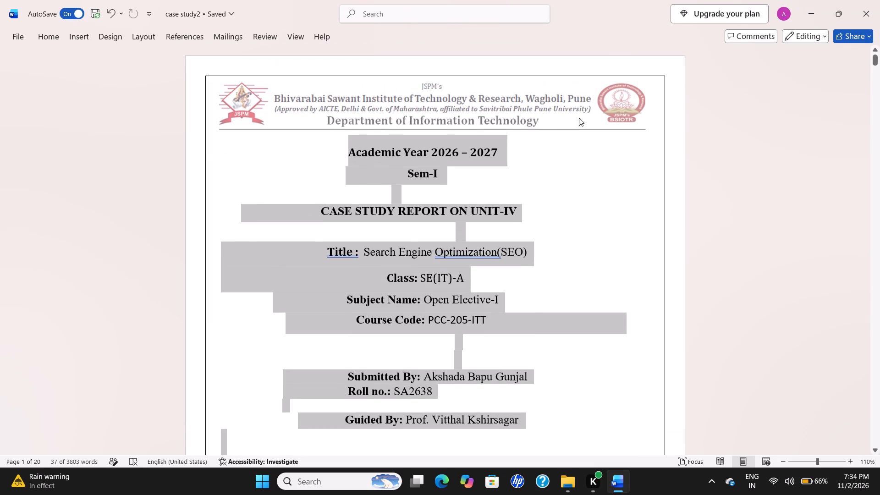
left_click(43, 32)
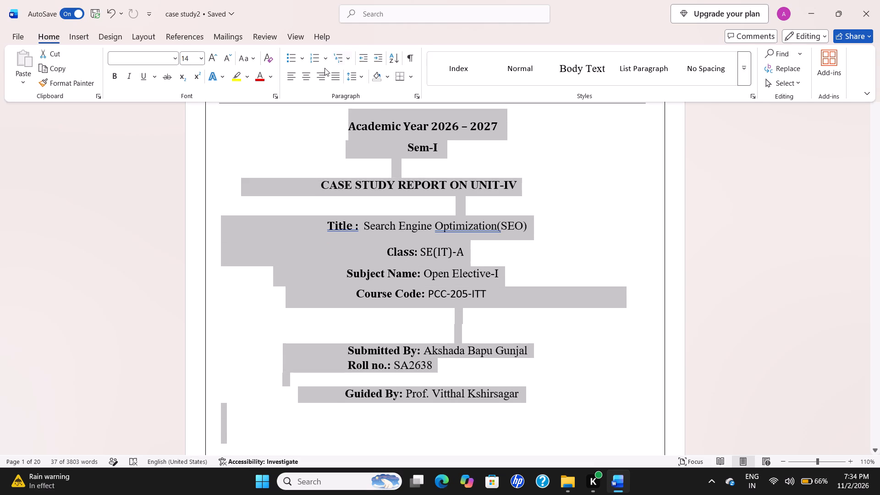
left_click(311, 73)
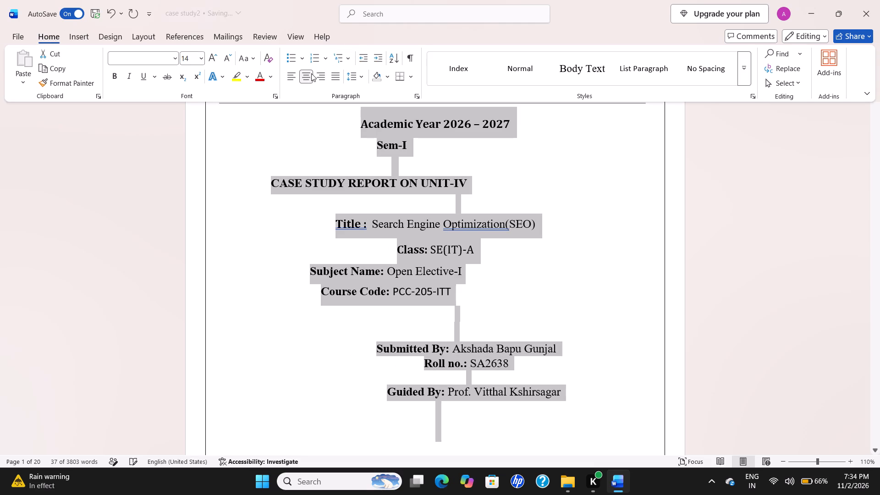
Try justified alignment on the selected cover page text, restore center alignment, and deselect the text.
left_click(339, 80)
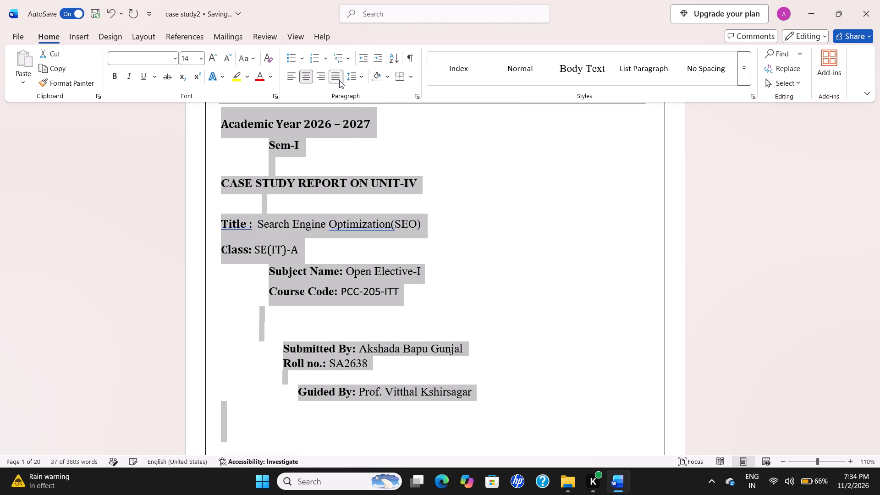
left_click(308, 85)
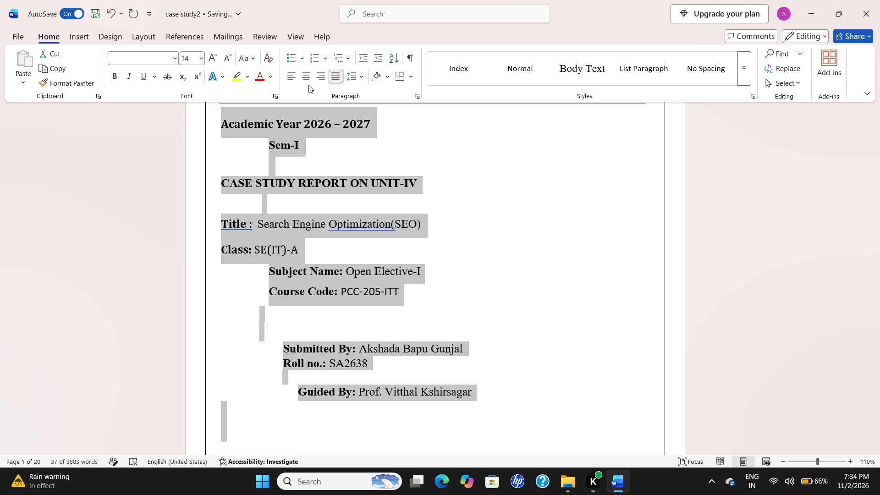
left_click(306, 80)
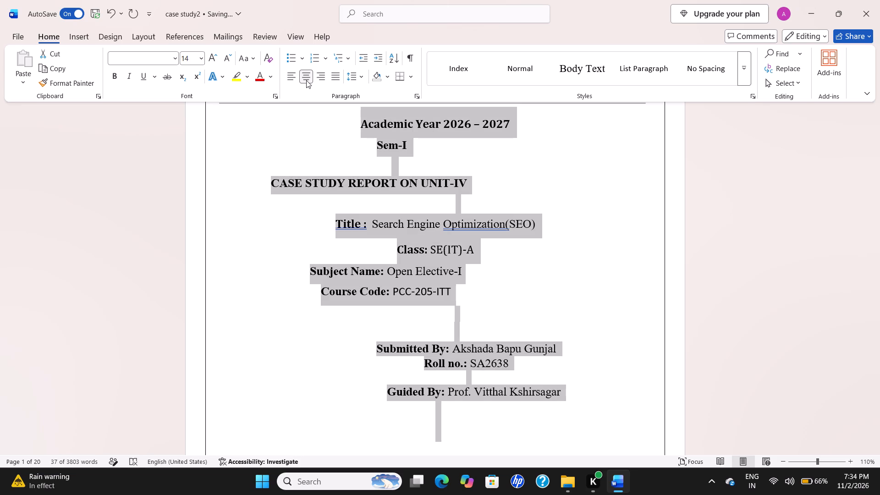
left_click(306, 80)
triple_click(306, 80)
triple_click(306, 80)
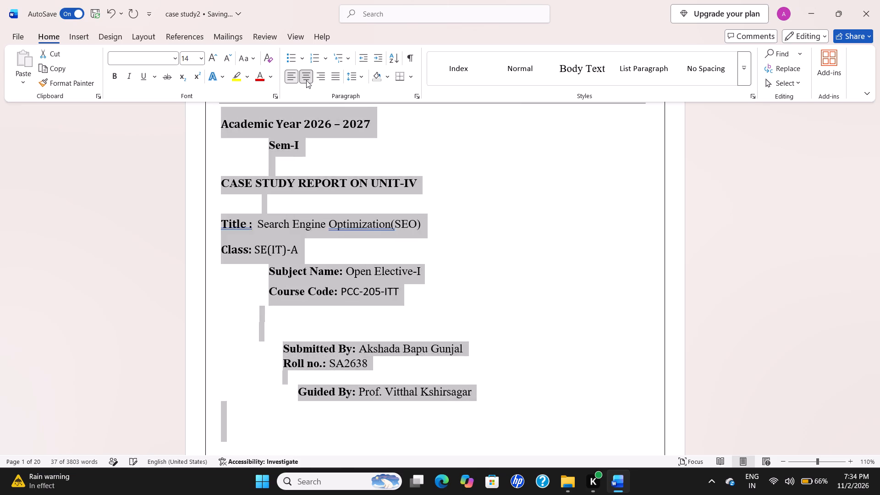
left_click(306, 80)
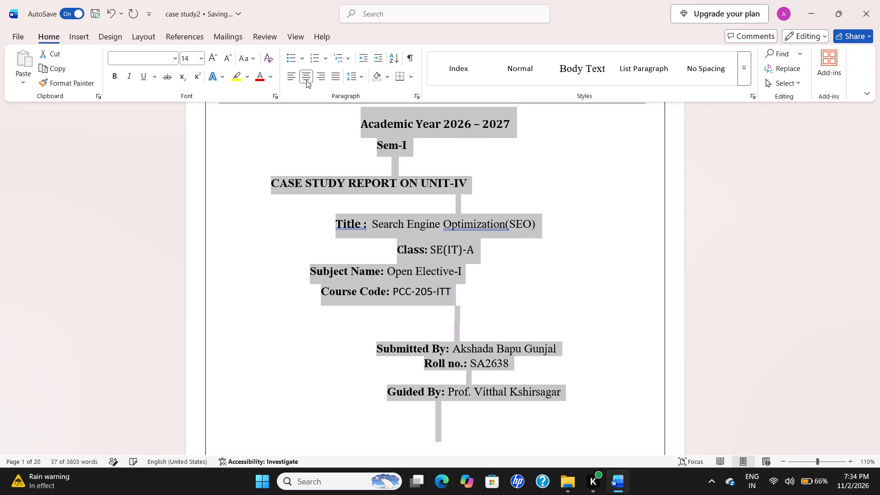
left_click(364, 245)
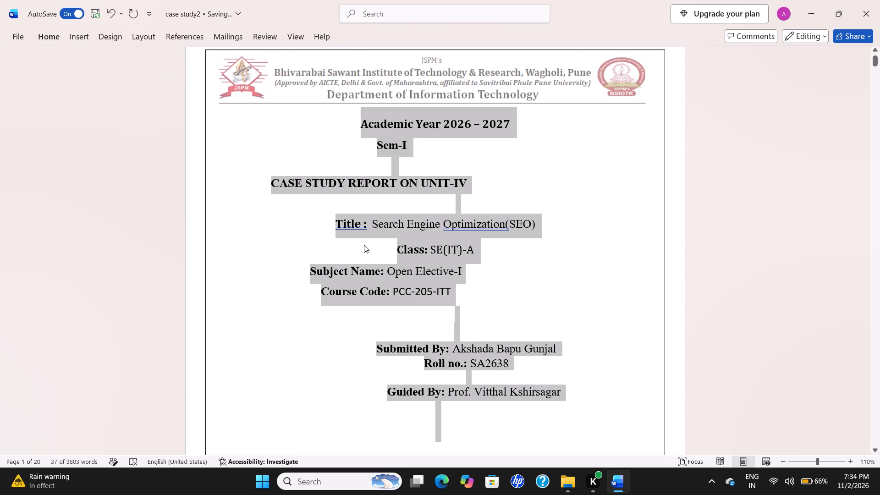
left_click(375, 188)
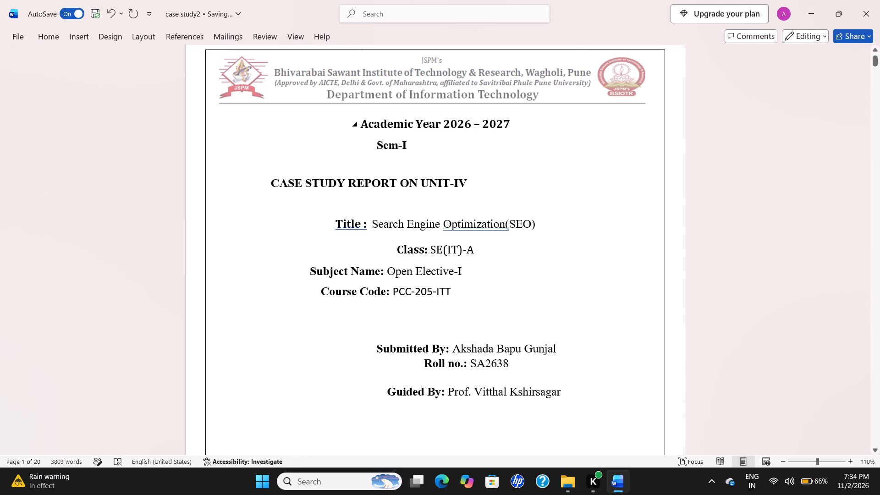
Insert 28 spaces before Sem-I to shift it under the middle of the Academic Year line.
left_click(368, 141)
key("space")
key("space")
key("space")
key("space")
key("space")
key("space")
key("space")
key("space")
key("space")
key("space")
key("space")
key("space")
key("space")
key("space")
key("space")
key("space")
key("space")
key("space")
key("space")
key("space")
key("space")
key("space")
key("space")
key("space")
key("space")
key("space")
key("space")
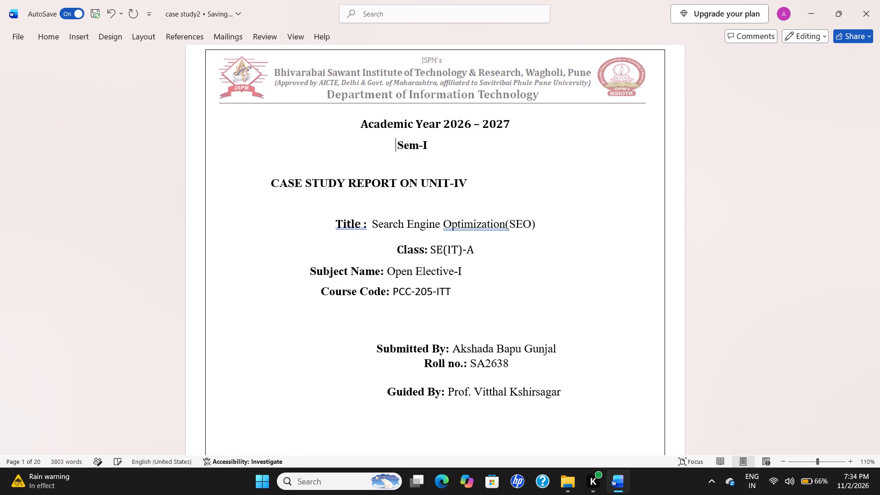
key("space")
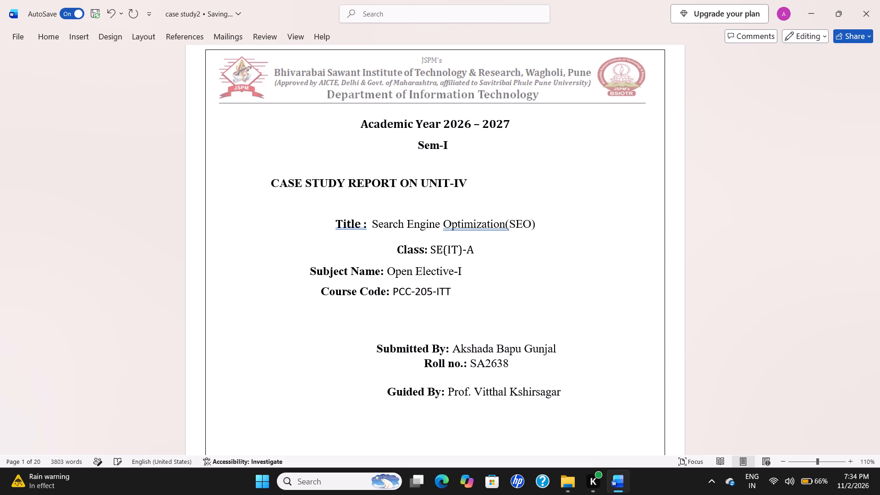
Insert 17 spaces before the CASE STUDY REPORT ON UNIT-IV heading to shift it toward the page center on a single line.
left_click(255, 185)
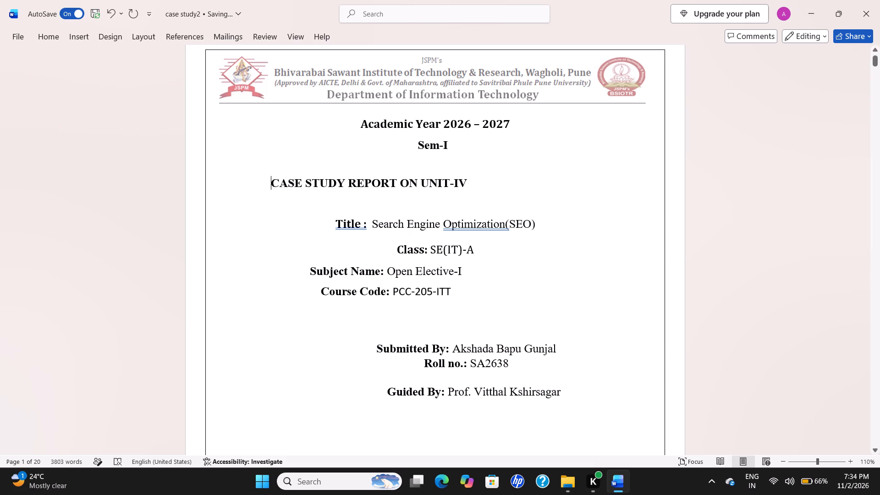
key("space")
key("space")
key("space")
key("space")
key("space")
key("space")
key("space")
key("space")
key("space")
key("space")
key("space")
key("space")
key("space")
key("space")
key("space")
key("space")
key("space")
key("space")
key("space")
key("space")
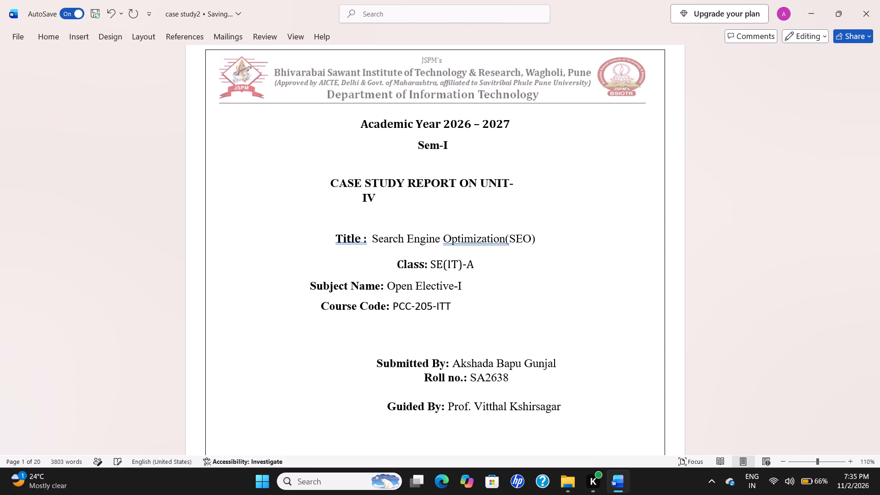
key("BackSpace")
key("BackSpace")
key("BackSpace")
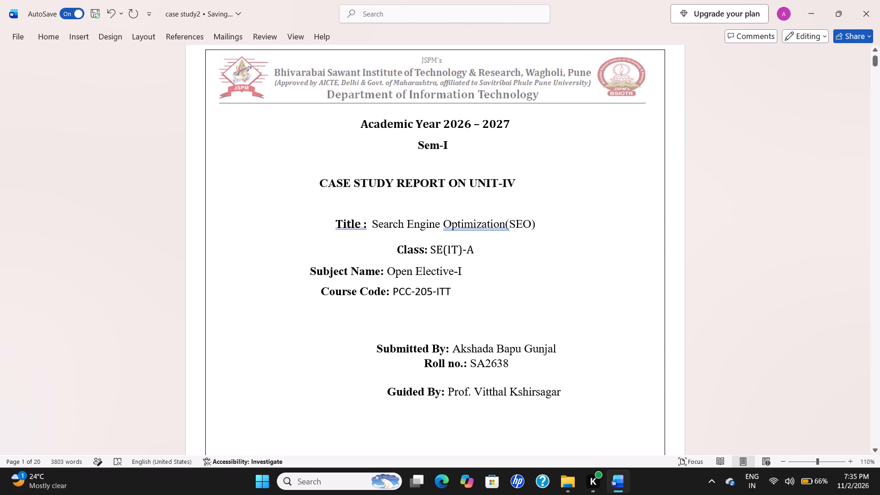
Remove the centering of the Title line so that it starts at the page's left margin.
left_click(326, 225)
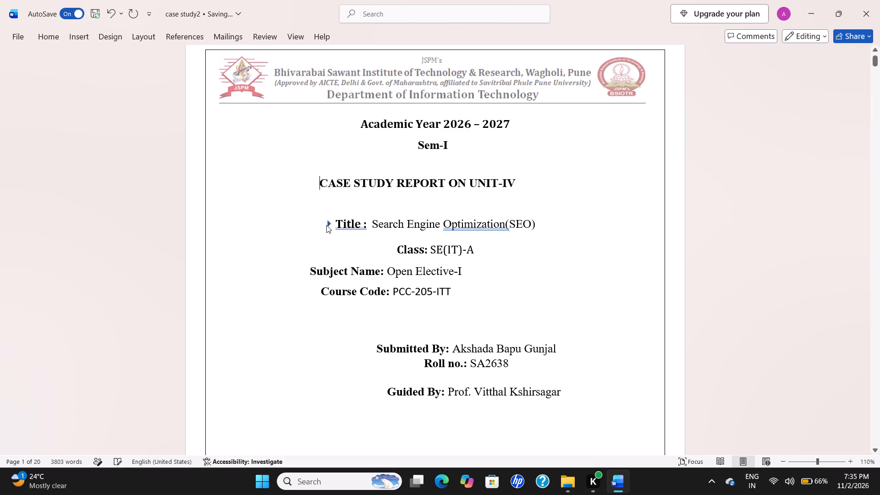
left_click(326, 225)
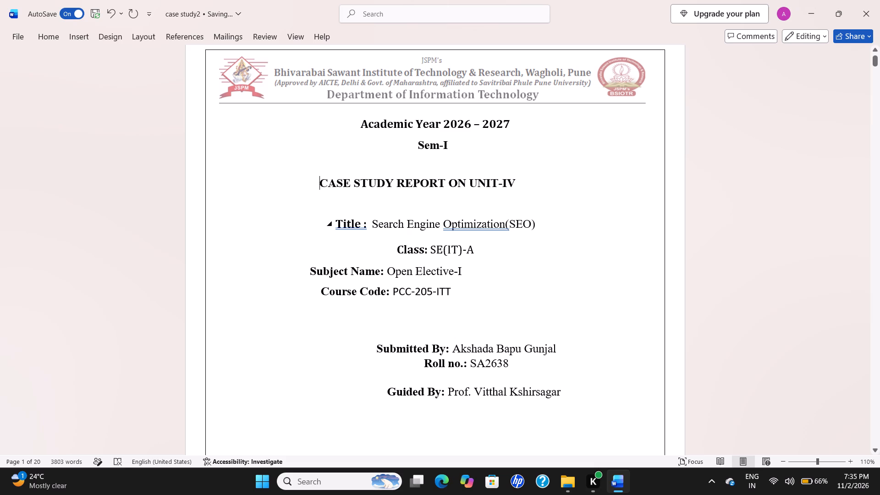
left_click(371, 216)
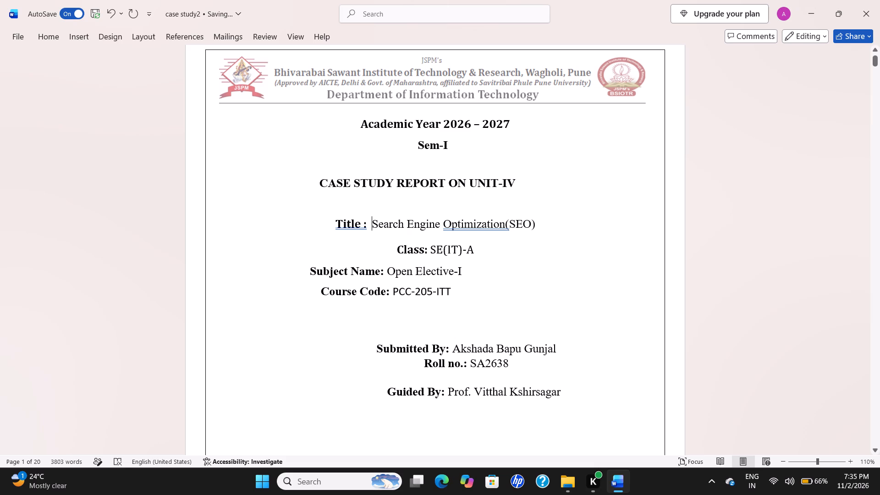
left_click(315, 228)
key("BackSpace")
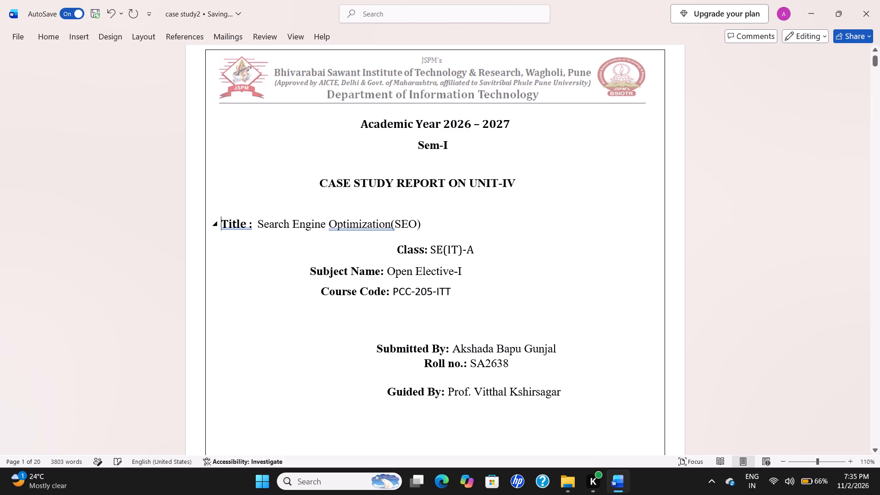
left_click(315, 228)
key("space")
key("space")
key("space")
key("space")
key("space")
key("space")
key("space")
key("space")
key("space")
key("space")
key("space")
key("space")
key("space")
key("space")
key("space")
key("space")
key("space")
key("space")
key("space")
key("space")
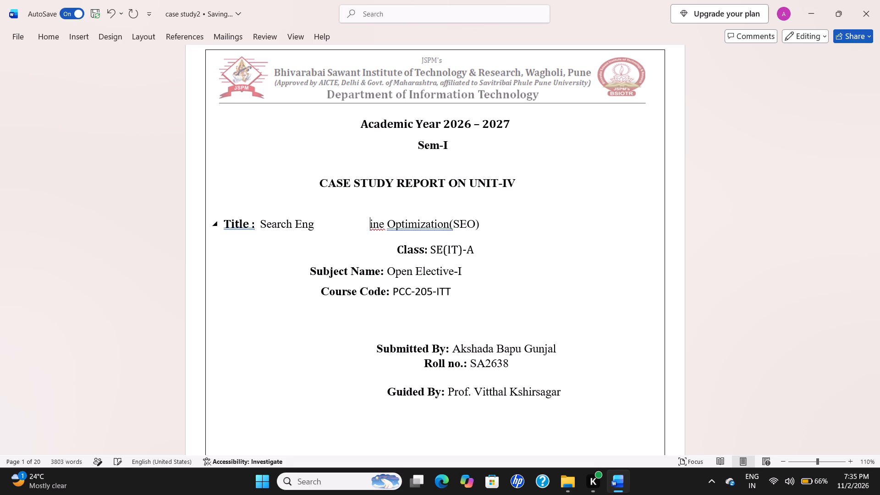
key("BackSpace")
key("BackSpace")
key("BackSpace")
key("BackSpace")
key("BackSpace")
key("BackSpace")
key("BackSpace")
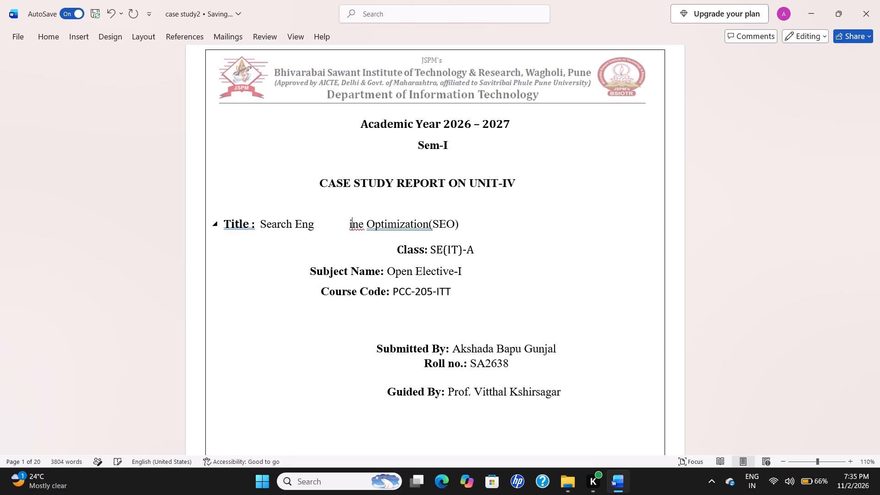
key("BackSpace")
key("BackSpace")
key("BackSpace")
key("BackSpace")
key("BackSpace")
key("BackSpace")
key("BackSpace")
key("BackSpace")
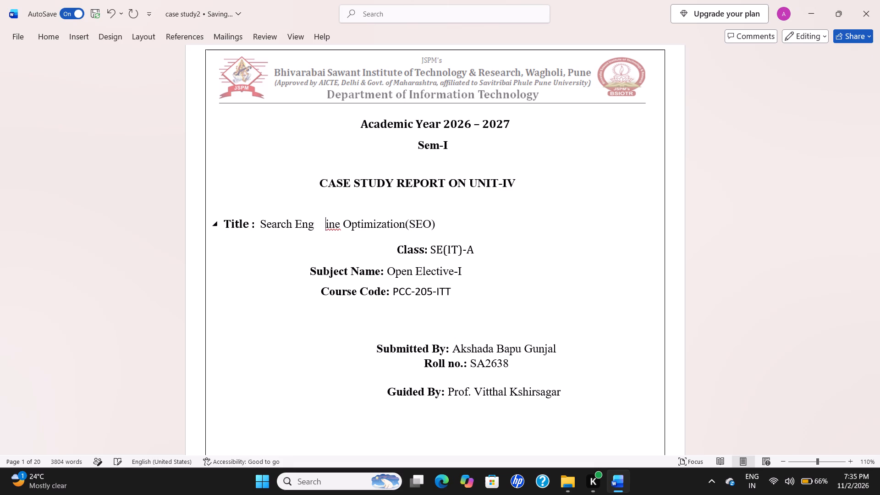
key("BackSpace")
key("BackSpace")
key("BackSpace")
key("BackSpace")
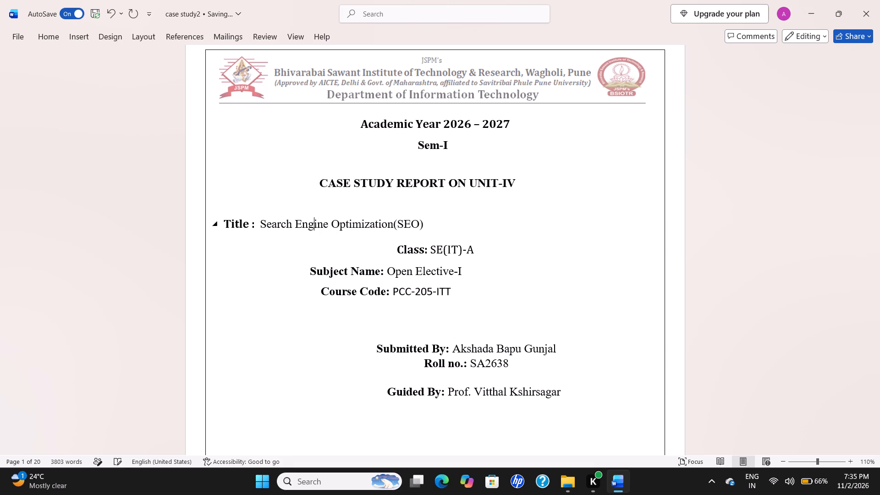
Insert spaces before Title until it starts level with the CASE STUDY REPORT ON UNIT-IV heading.
key("Left")
key("Left")
key("Left")
key("Left")
key("Left")
key("Left")
key("Left")
key("Left")
key("Left")
key("Left")
key("Left")
key("Left")
key("Left")
key("Left")
key("Left")
key("Left")
key("Left")
key("Left")
key("Left")
key("space")
key("space")
key("space")
key("space")
key("space")
key("space")
key("space")
key("space")
key("space")
key("space")
key("space")
key("space")
key("space")
key("space")
key("space")
key("space")
key("space")
key("space")
key("space")
key("space")
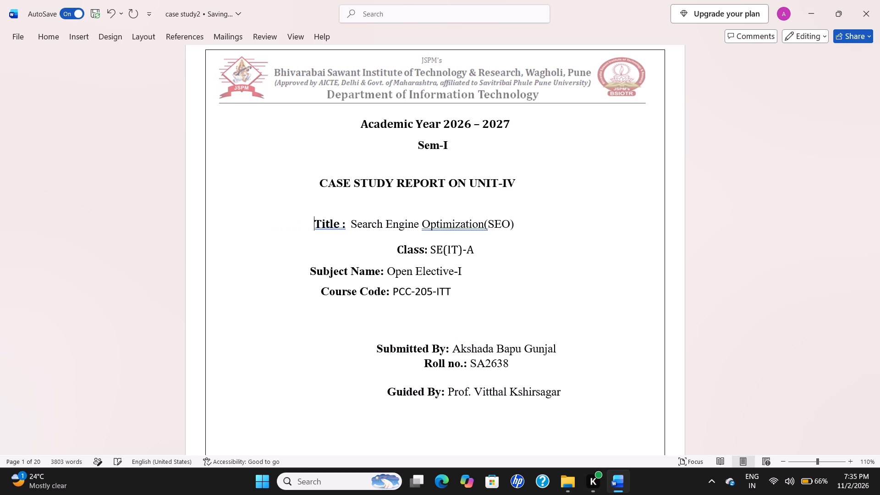
key("space")
key("space")
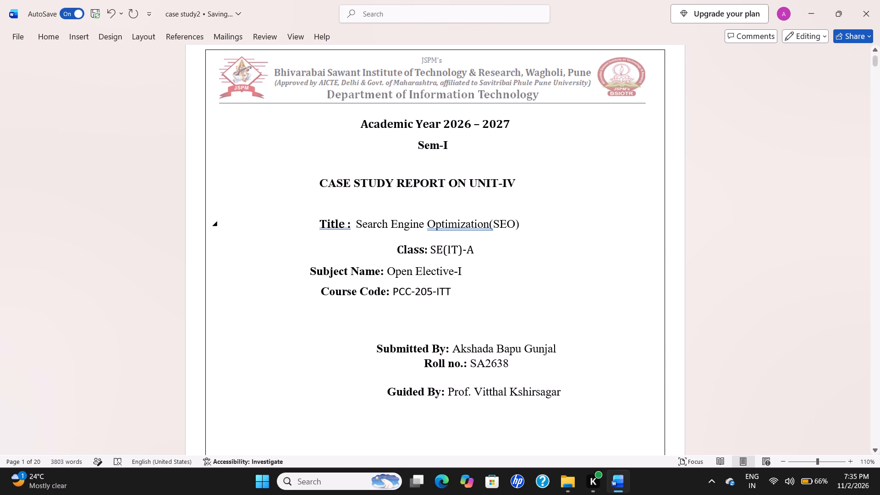
Remove the centering of the Class line and insert leading spaces to shift it toward the middle under the title text.
left_click(380, 253)
key("BackSpace")
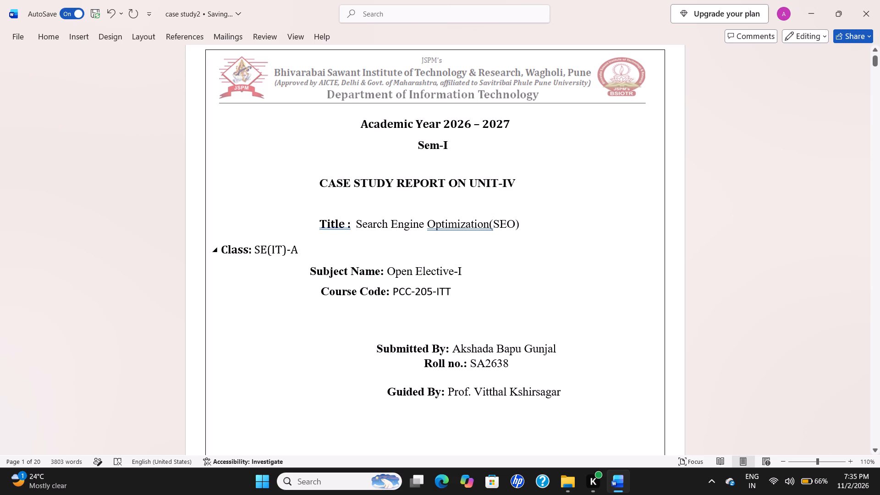
key("space")
key("space")
key("space")
key("space")
key("space")
key("space")
key("space")
key("space")
key("space")
key("space")
key("space")
key("space")
key("space")
key("space")
key("space")
key("space")
key("space")
key("space")
key("space")
key("space")
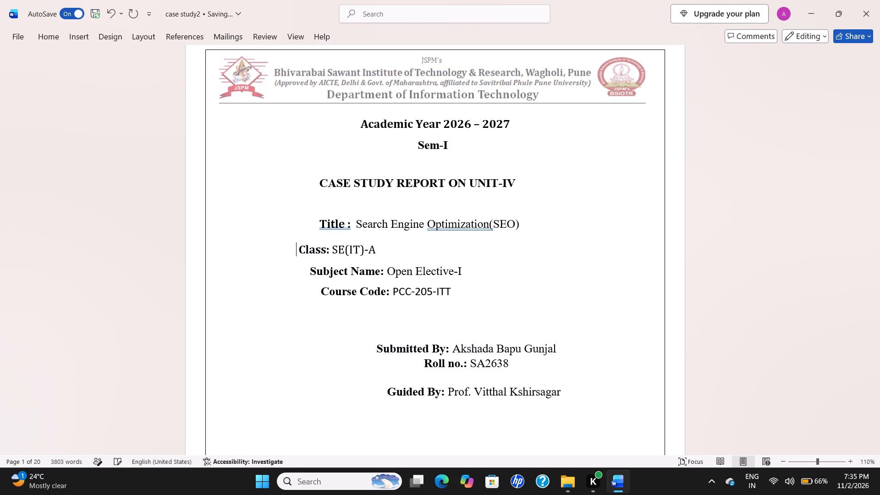
key("space")
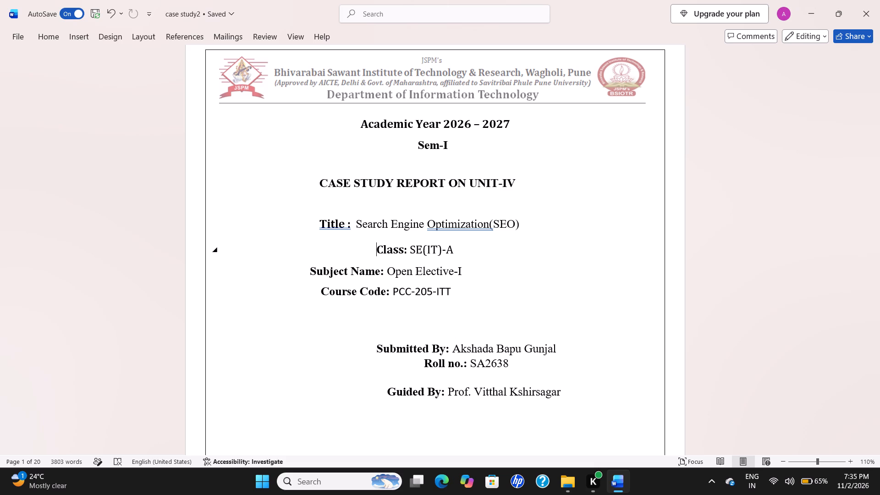
key("space")
Insert 24 spaces before Subject Name to shift the line toward the page center under the Class line.
left_click(306, 273)
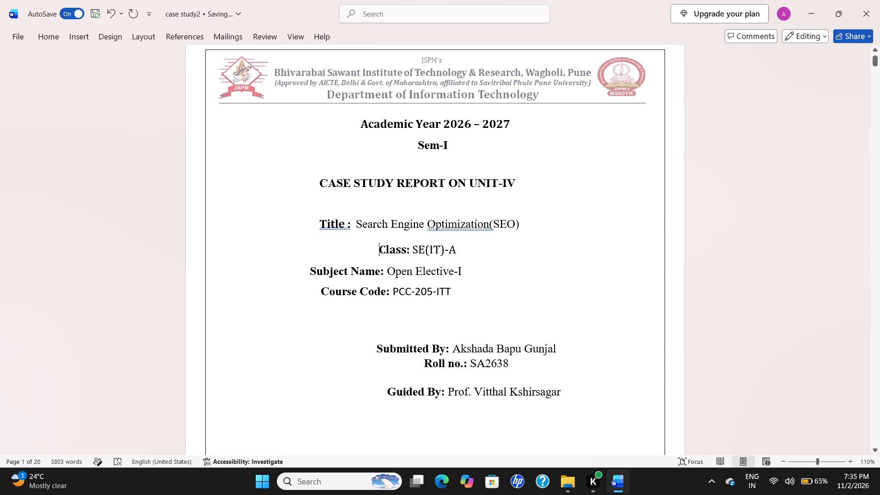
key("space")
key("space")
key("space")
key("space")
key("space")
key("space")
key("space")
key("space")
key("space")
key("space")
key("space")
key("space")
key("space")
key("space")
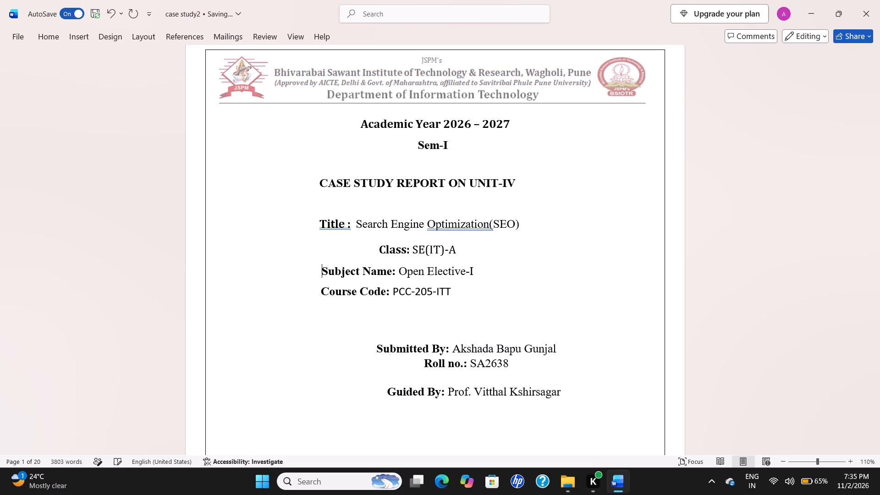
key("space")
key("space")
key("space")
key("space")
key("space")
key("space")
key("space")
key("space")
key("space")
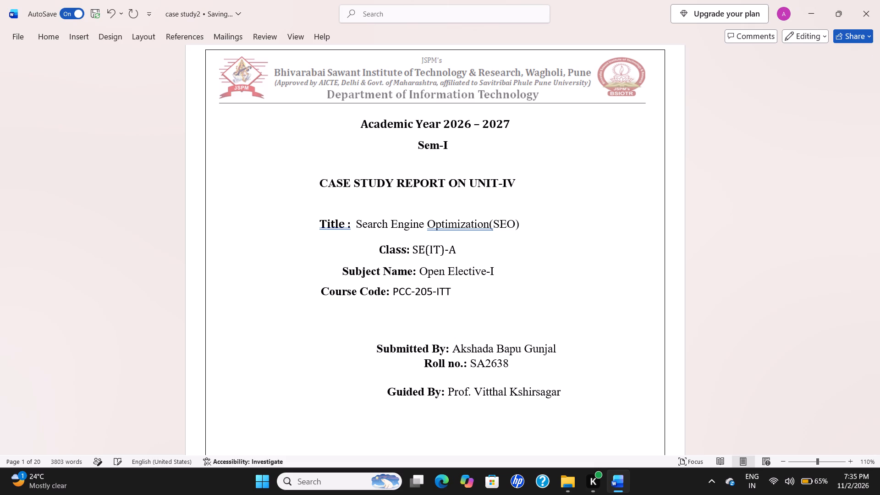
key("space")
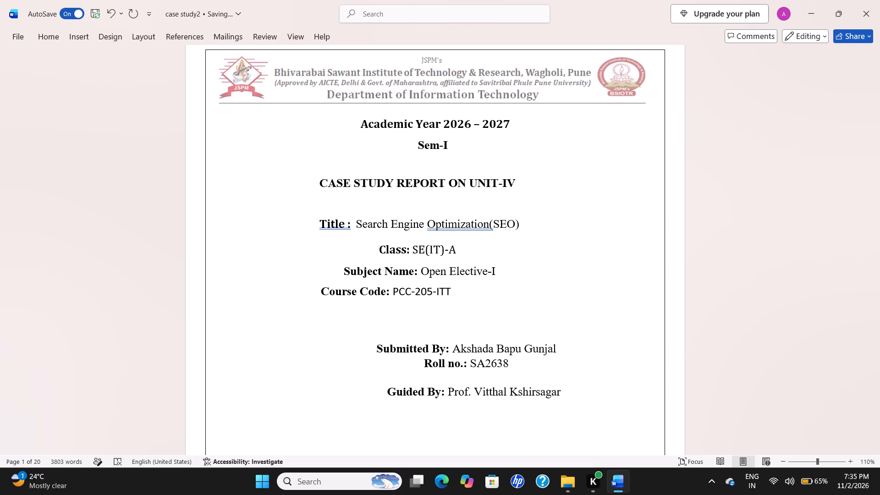
Insert 22 spaces before Course Code to shift the line until it starts slightly further in than Subject Name.
left_click(315, 290)
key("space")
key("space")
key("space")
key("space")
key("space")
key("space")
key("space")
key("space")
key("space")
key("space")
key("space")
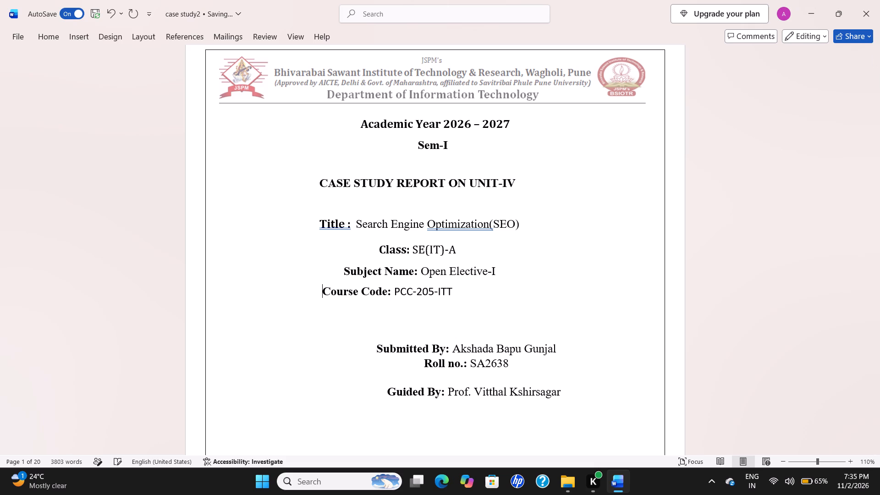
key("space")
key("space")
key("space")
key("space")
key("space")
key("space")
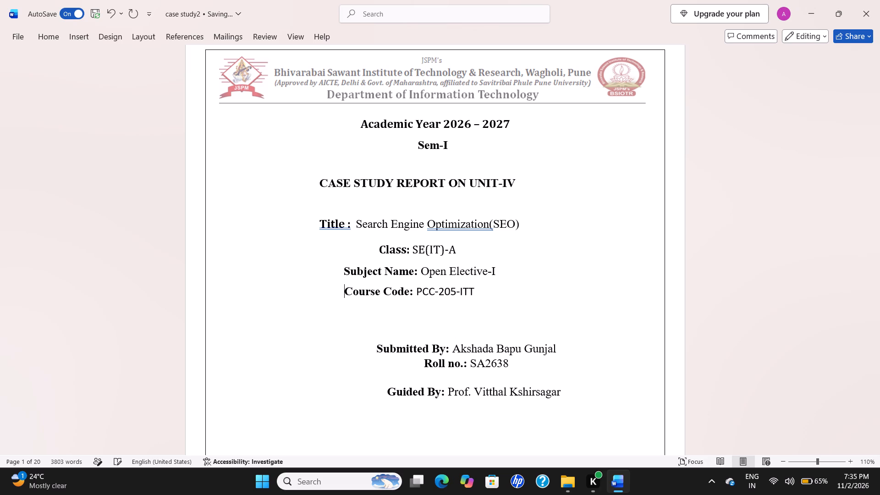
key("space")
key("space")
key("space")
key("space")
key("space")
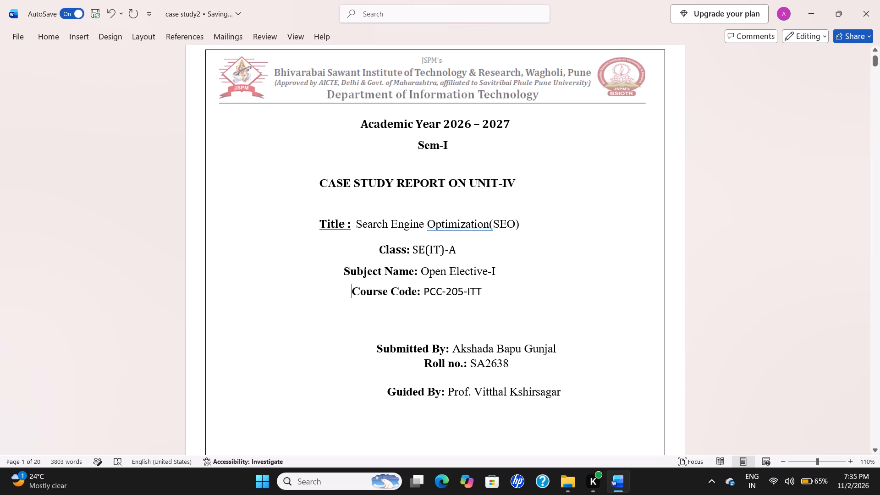
Reduce the indent of the Submitted By line and adjust its leading spaces so it starts slightly before the Subject Name line.
left_click(374, 346)
key("BackSpace")
key("BackSpace")
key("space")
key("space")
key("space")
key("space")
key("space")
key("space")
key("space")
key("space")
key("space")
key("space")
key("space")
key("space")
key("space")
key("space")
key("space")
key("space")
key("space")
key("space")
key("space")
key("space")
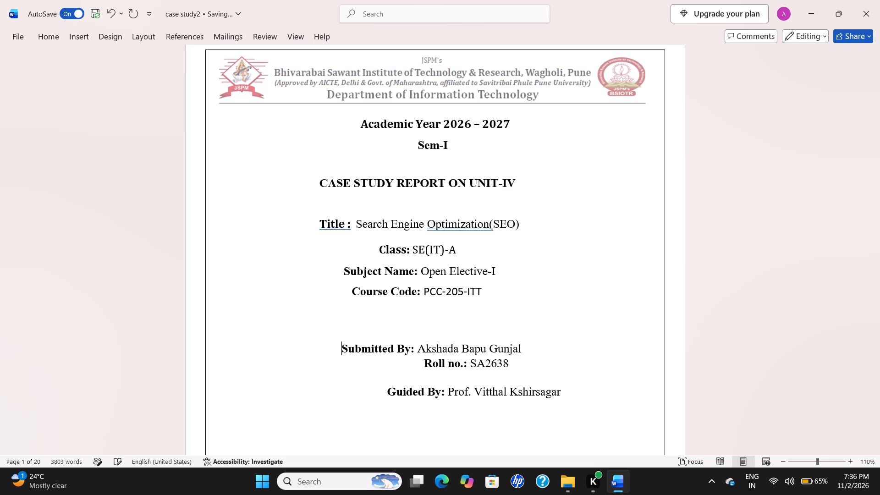
key("BackSpace")
key("BackSpace")
key("BackSpace")
key("BackSpace")
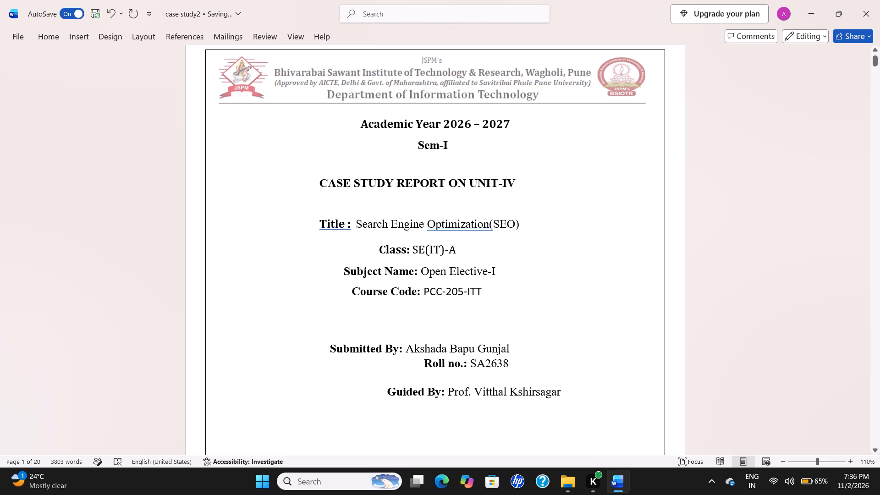
Remove the indent before Roll no. and restore the end of the submitter's name, keeping Roll no. on its own line at the left margin.
key("Down")
key("BackSpace")
key("BackSpace")
key("BackSpace")
key("BackSpace")
key("BackSpace")
key("BackSpace")
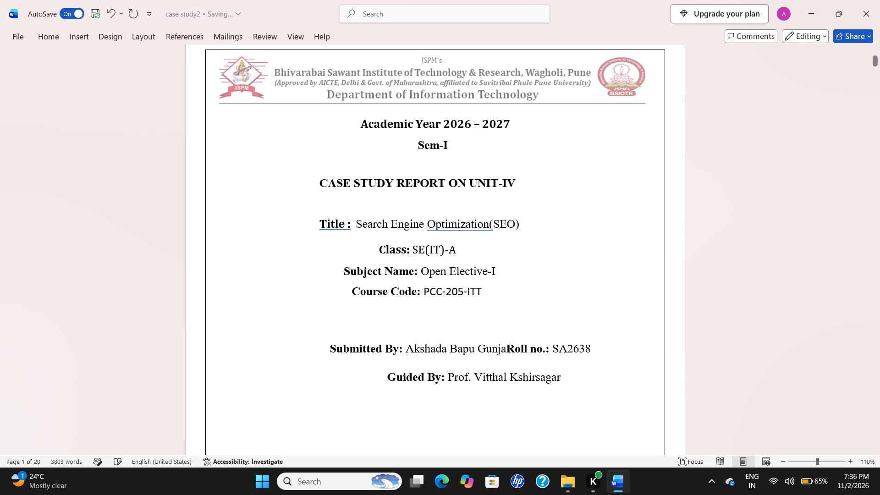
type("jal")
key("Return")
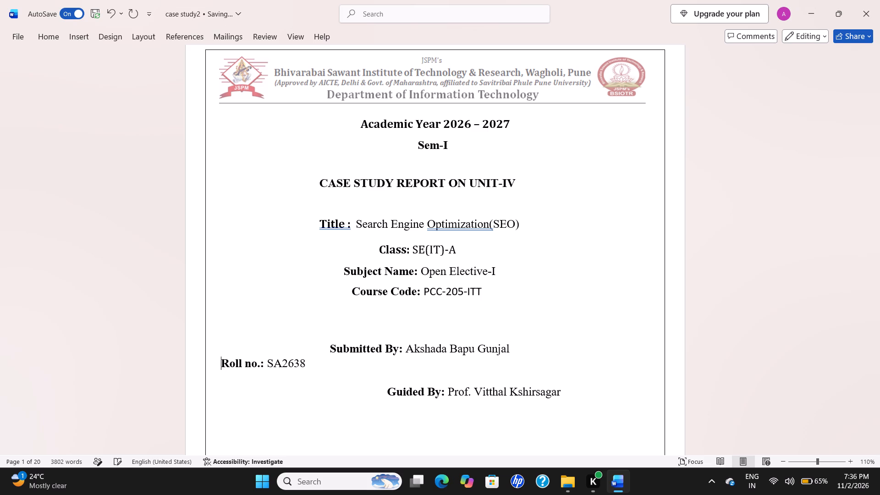
Insert leading spaces before Roll no. until it starts level with Submitted By.
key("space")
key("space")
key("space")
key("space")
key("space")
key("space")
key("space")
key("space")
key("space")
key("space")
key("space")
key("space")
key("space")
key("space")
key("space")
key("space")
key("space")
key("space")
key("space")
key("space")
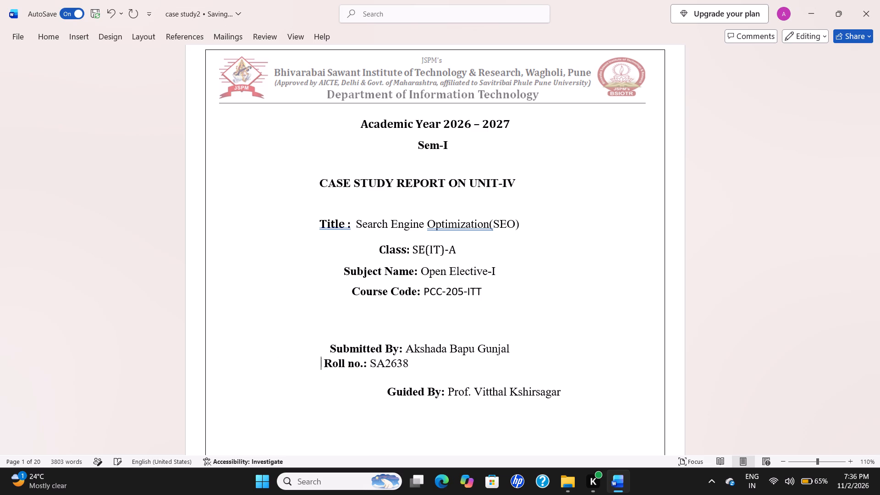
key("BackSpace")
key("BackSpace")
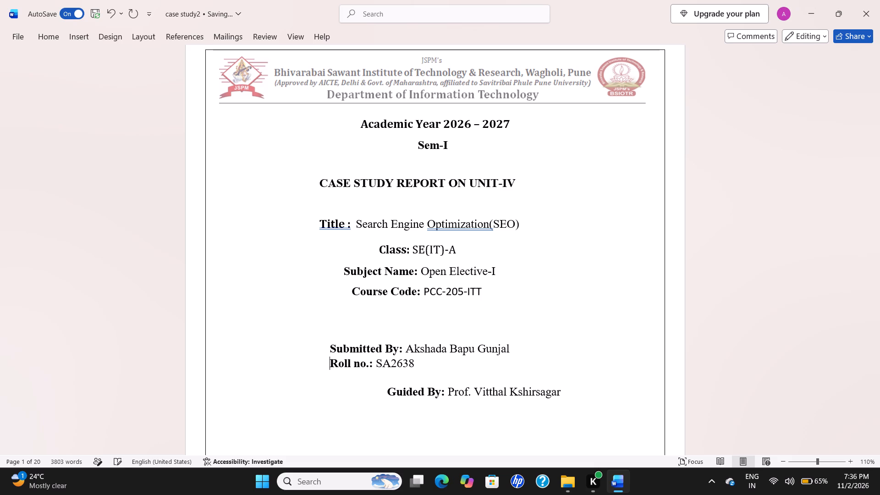
Reduce the indent of the Guided By line and insert 20 spaces before its label.
left_click(389, 393)
key("BackSpace")
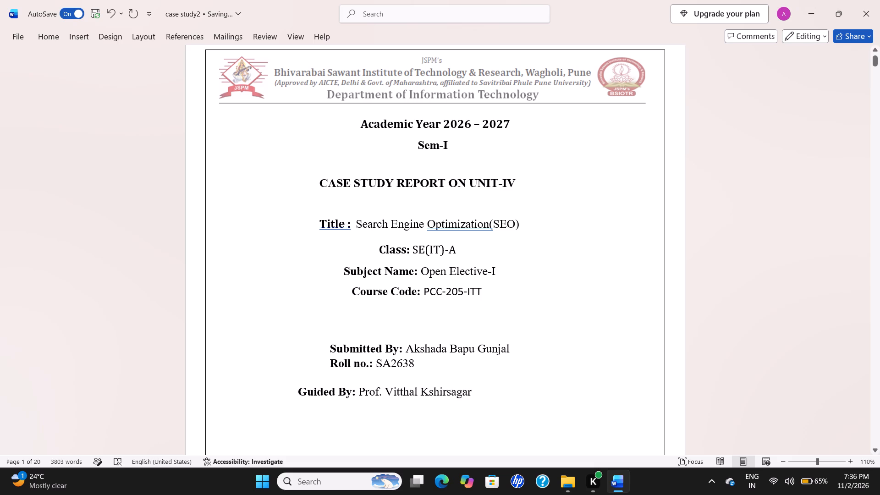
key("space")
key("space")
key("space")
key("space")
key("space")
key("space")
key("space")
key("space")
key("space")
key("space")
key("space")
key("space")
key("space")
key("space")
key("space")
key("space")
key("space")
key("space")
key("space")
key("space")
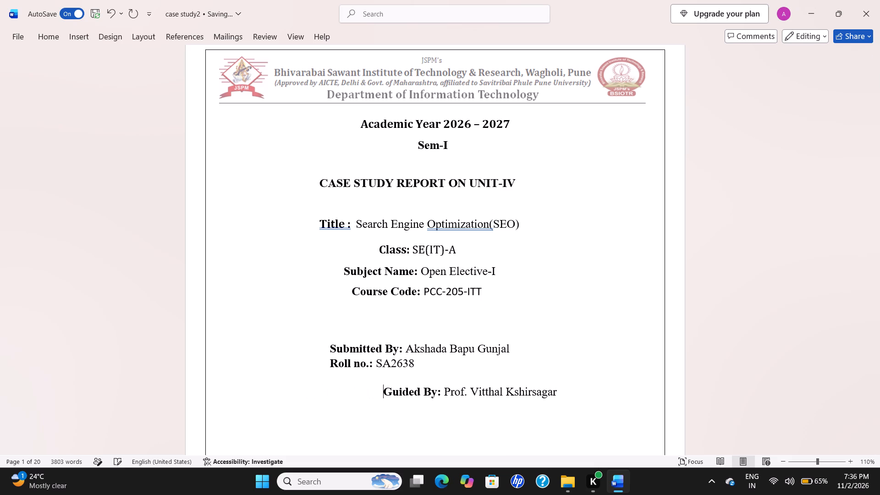
Move Guided By down one line and insert 20 spaces before it to shift it toward the page center.
key("Return")
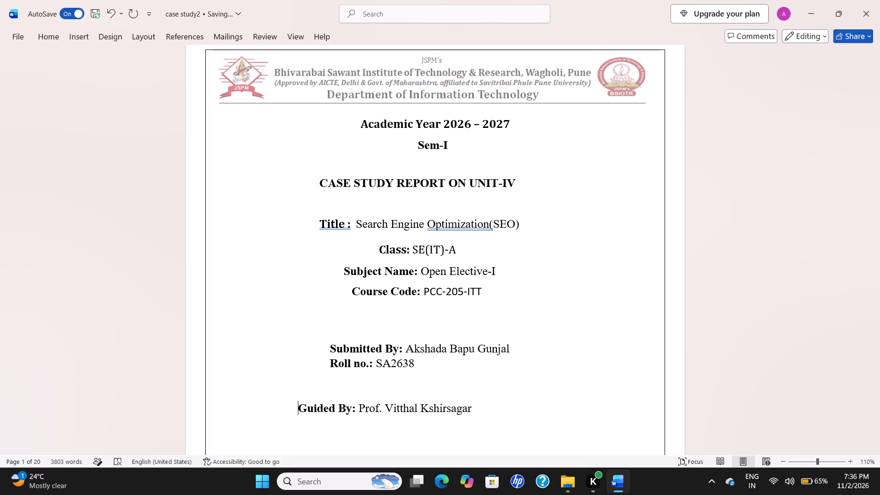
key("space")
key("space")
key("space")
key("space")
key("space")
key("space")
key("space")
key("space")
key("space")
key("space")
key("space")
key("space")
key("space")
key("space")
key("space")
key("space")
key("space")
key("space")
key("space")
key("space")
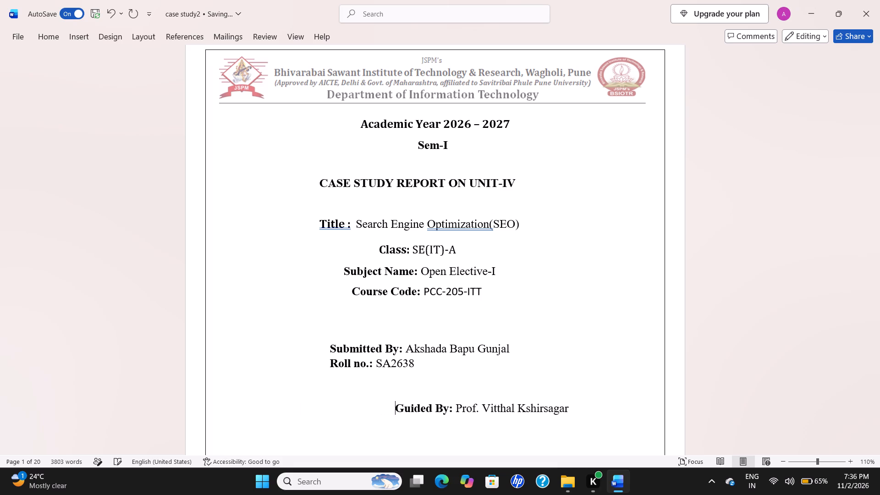
Delete the blank lines above the heading 1. TITLE OF THE CASE STUDY on page 3.
scroll(389, 393, "right", 1)
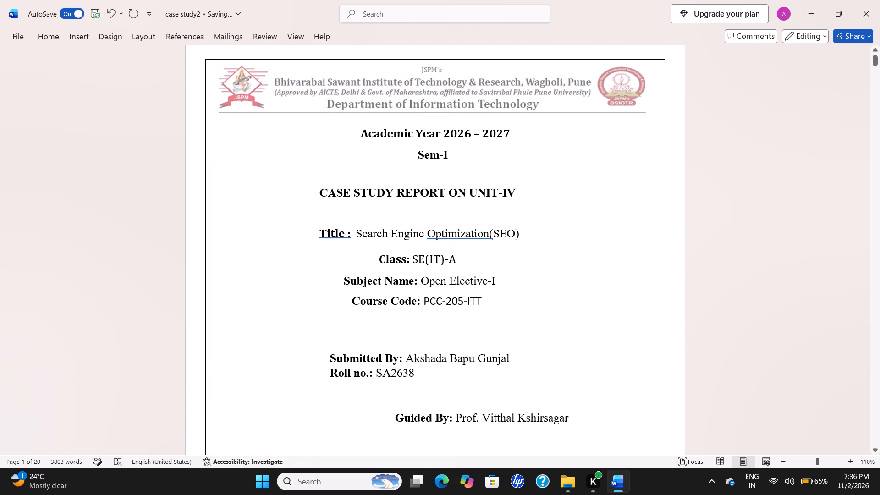
scroll(389, 393, "right", 1)
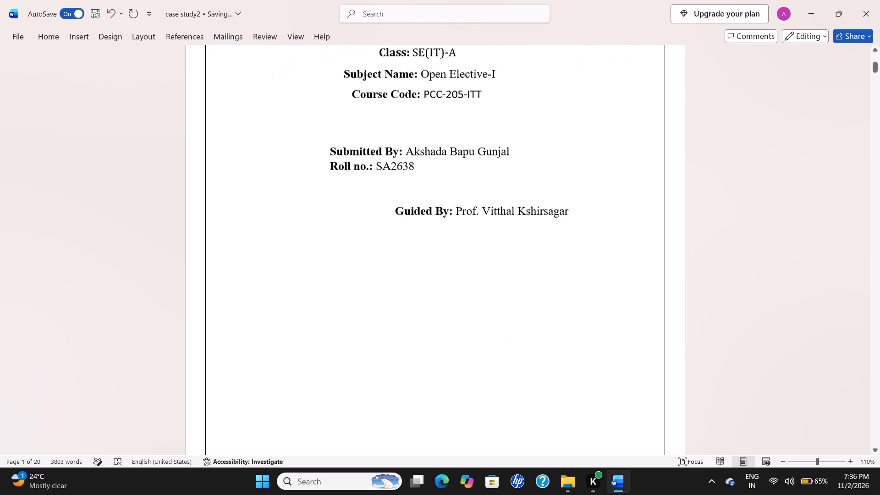
scroll(389, 393, "right", 2)
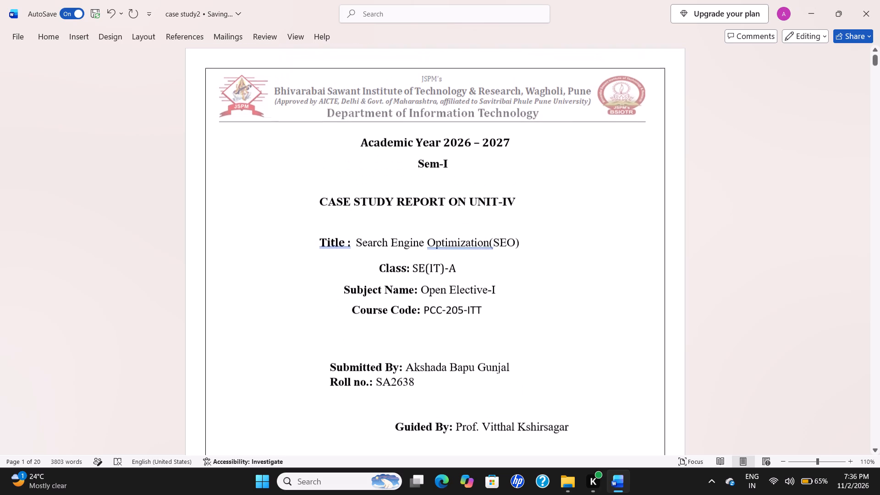
scroll(389, 393, "right", 1)
scroll(389, 393, "down", 1)
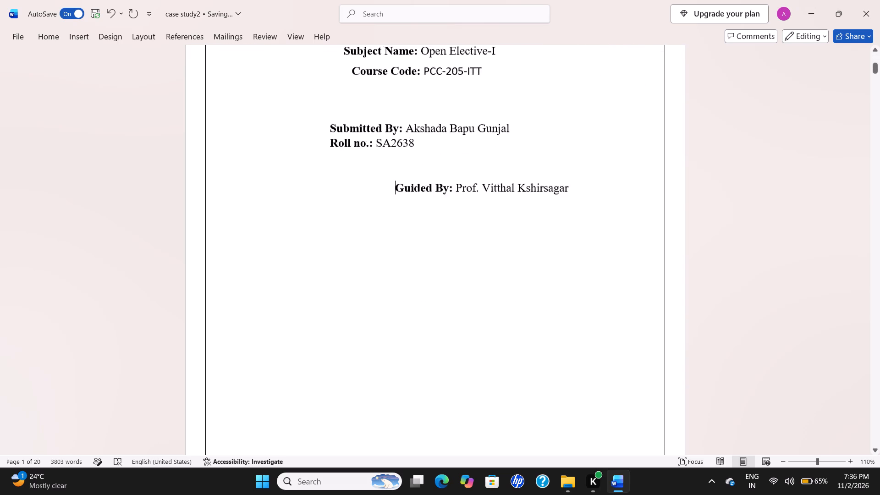
scroll(389, 393, "down", 5)
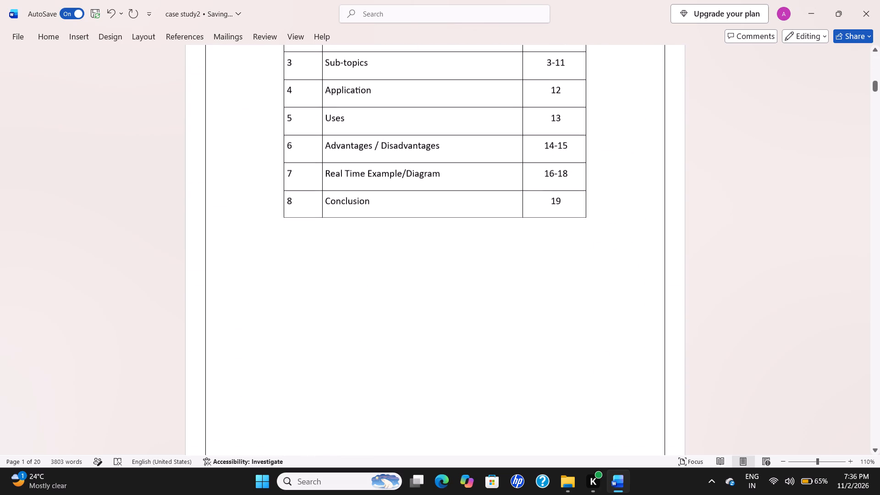
scroll(389, 393, "down", 1)
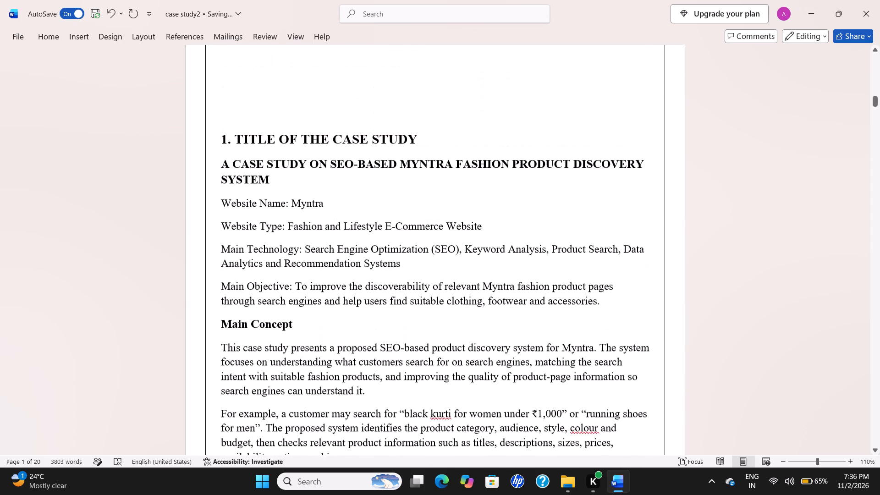
scroll(270, 257, "up", 2)
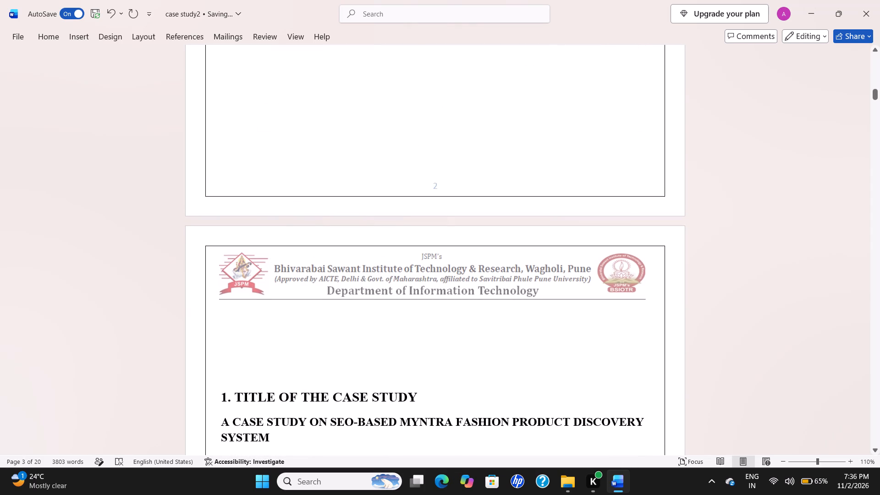
left_click(257, 373)
key("BackSpace")
key("BackSpace")
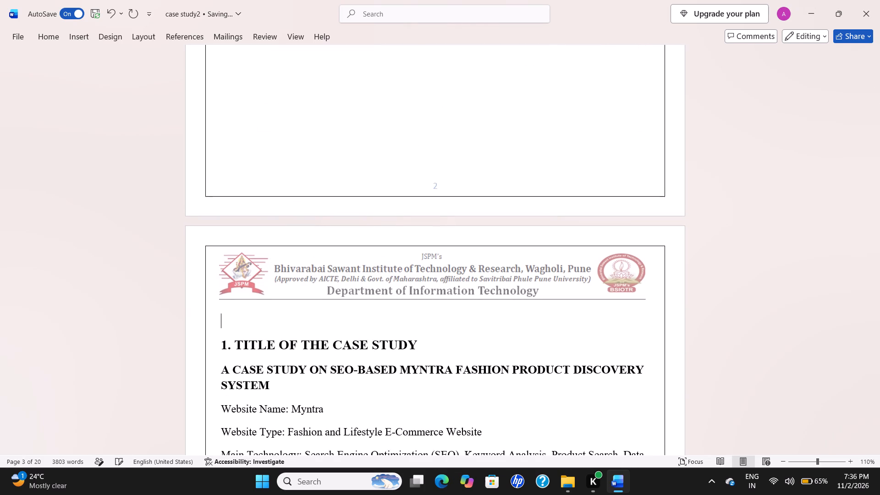
key("BackSpace")
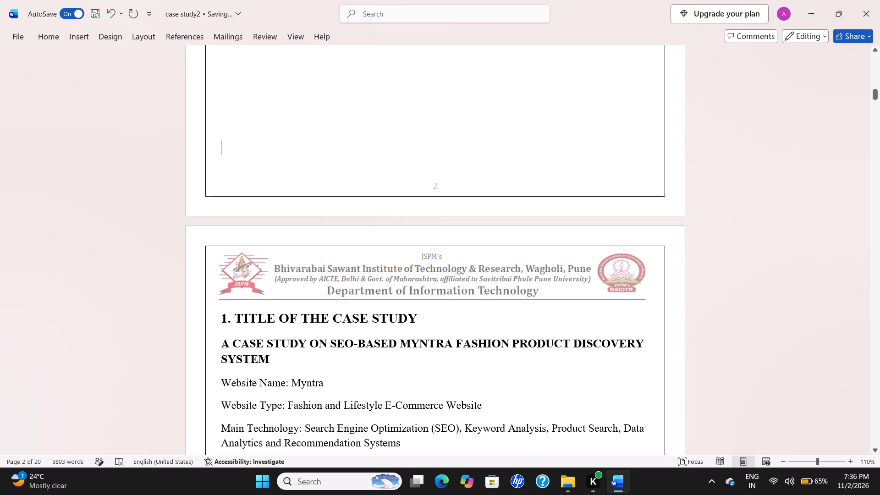
Set the heading 1. TITLE OF THE CASE STUDY and the Myntra case study title below it to 14-point size.
left_click_drag(219, 312, 267, 354)
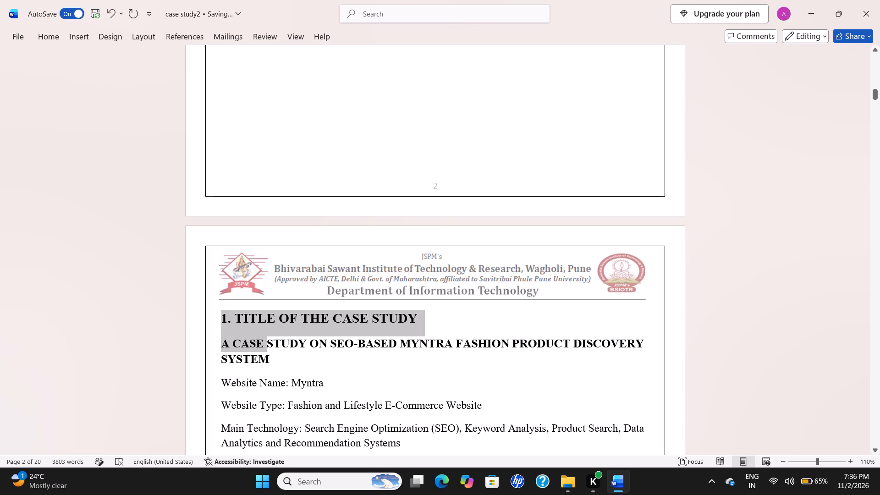
left_click_drag(267, 354, 271, 358)
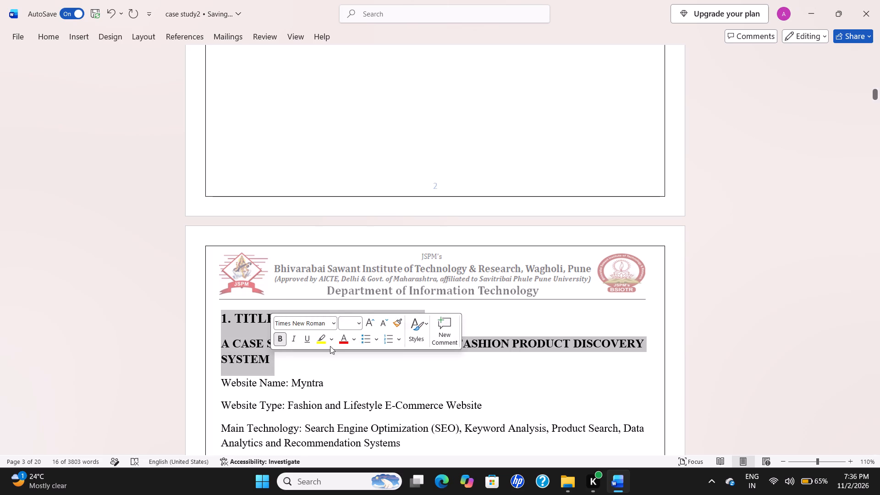
left_click(361, 322)
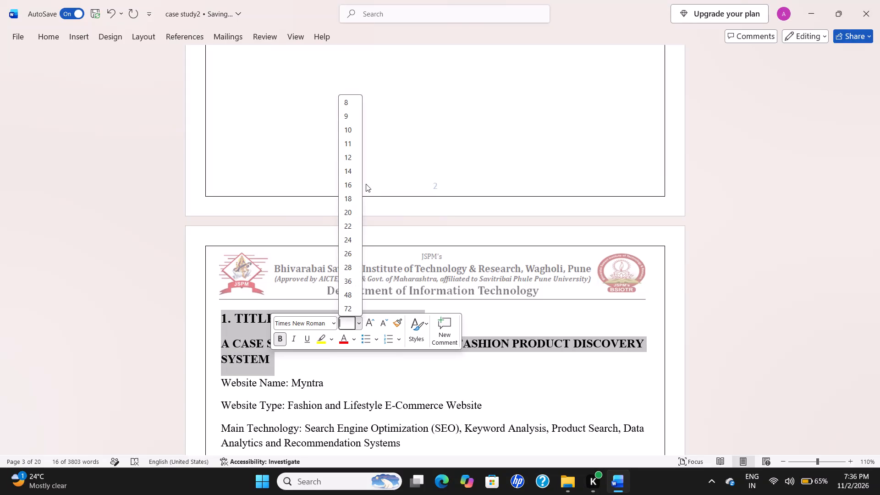
left_click(354, 176)
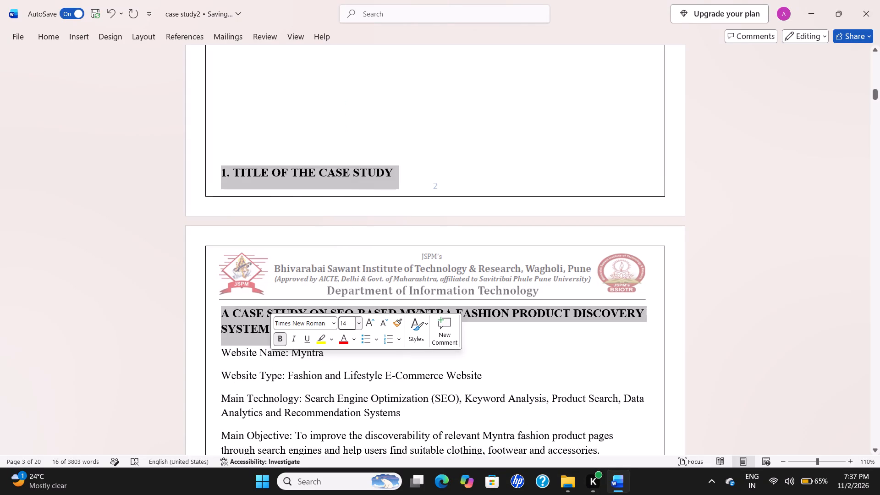
left_click(324, 374)
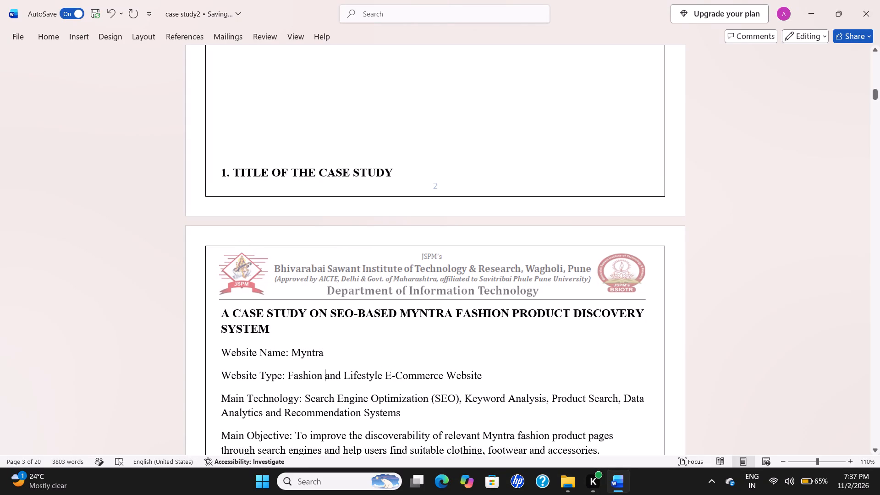
Insert a line break before 1. TITLE OF THE CASE STUDY to push the heading from page 2 to page 3.
left_click(213, 166)
left_click(213, 166)
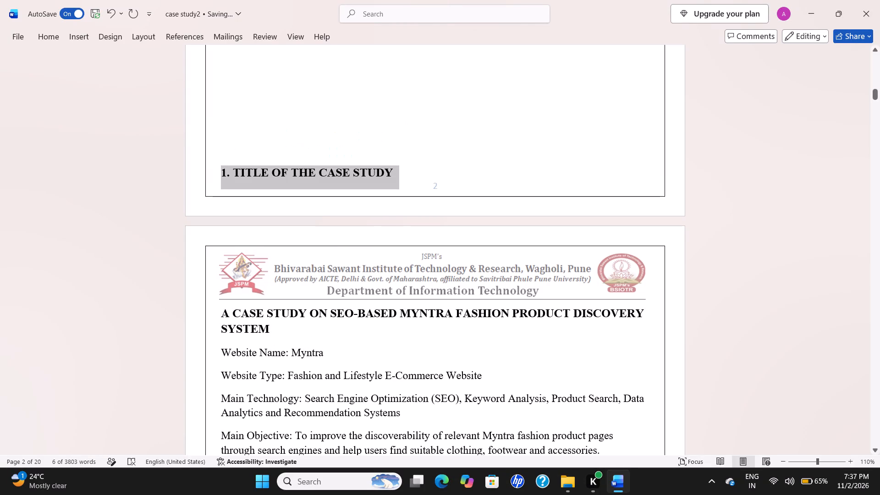
left_click(219, 168)
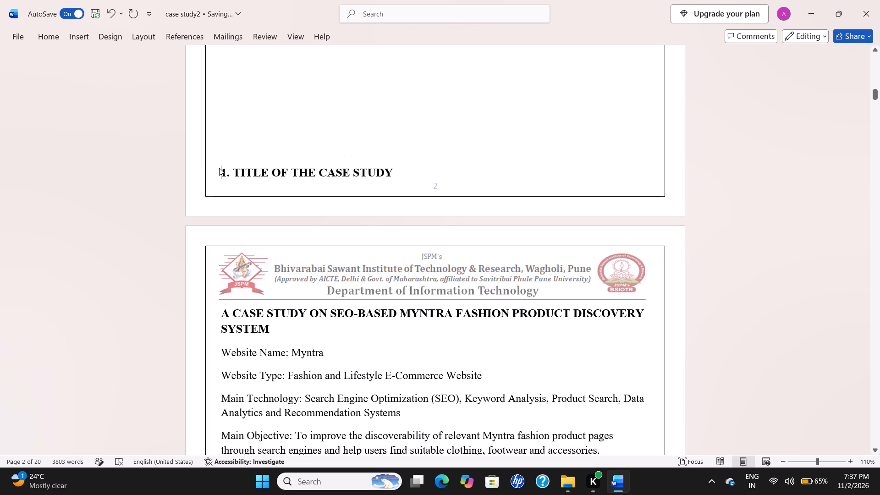
key("Return")
Set the lines from Website Name through Main Objective on page 3 to 12-point size.
scroll(219, 168, "down", 1)
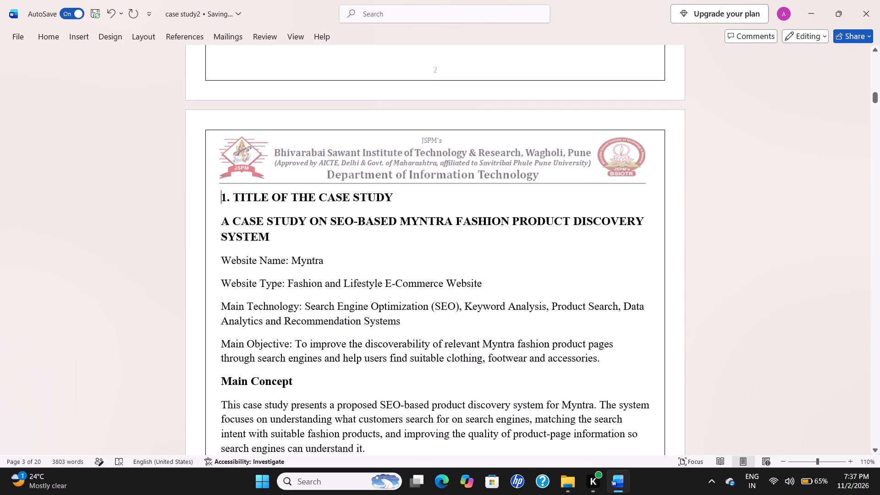
scroll(219, 168, "down", 1)
left_click_drag(224, 258, 230, 260)
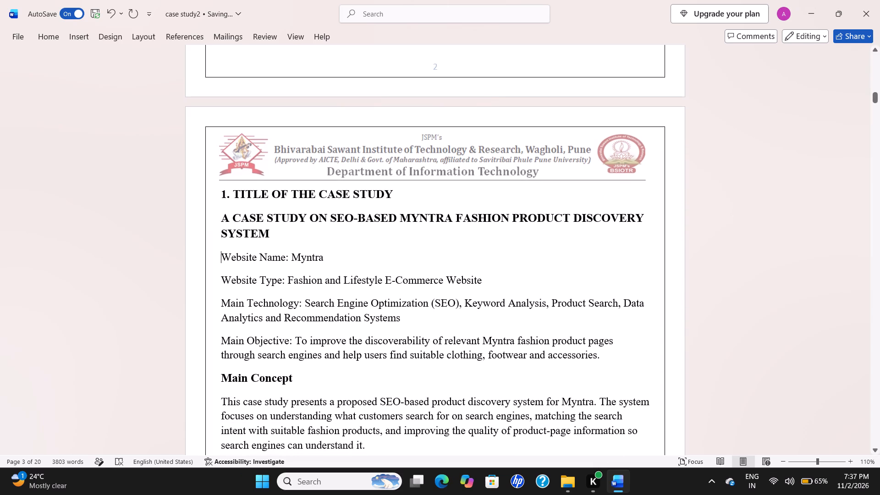
left_click_drag(230, 260, 562, 356)
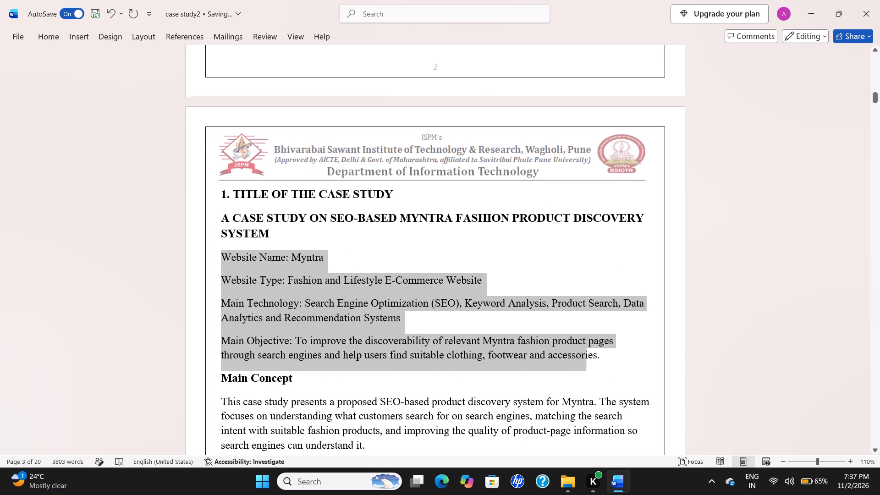
left_click_drag(562, 356, 640, 359)
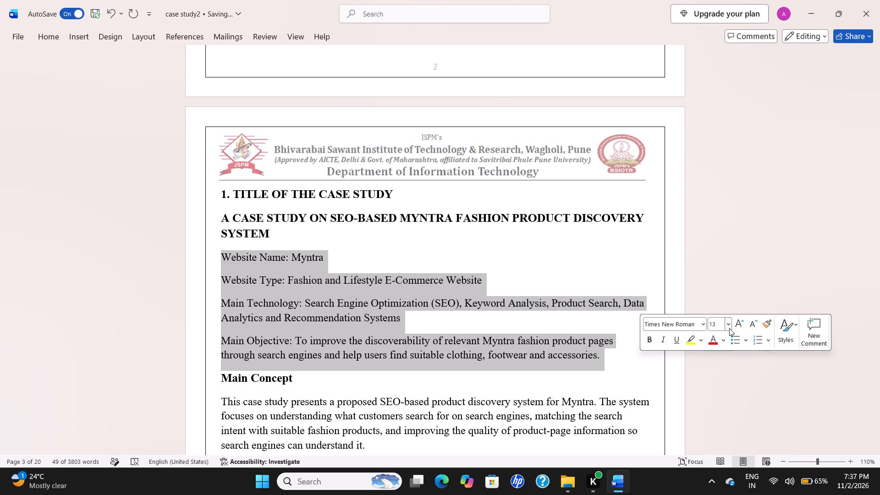
left_click(730, 328)
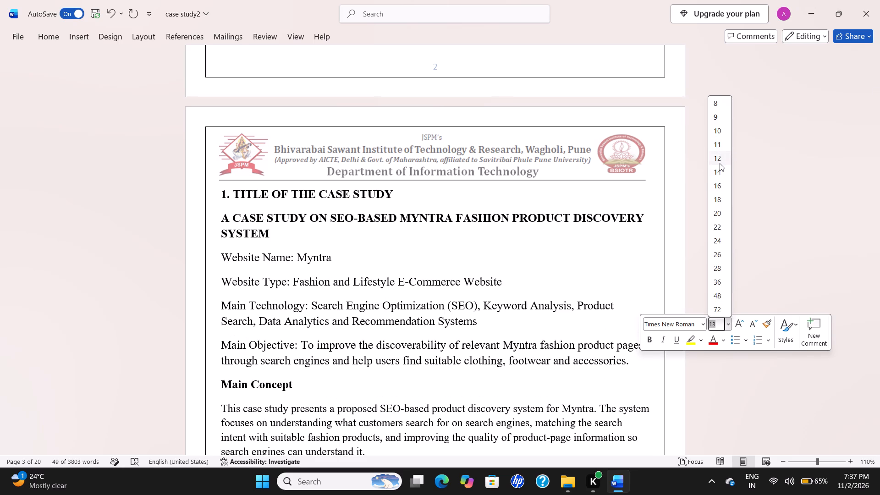
left_click(720, 163)
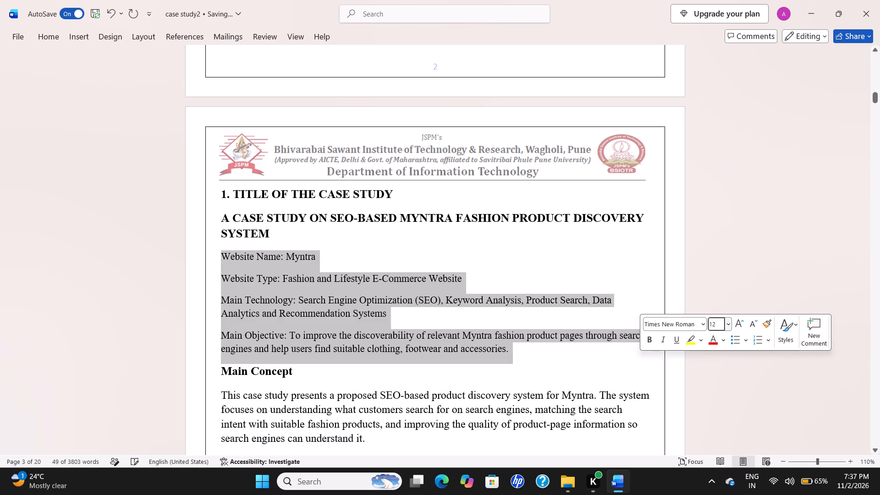
left_click(458, 297)
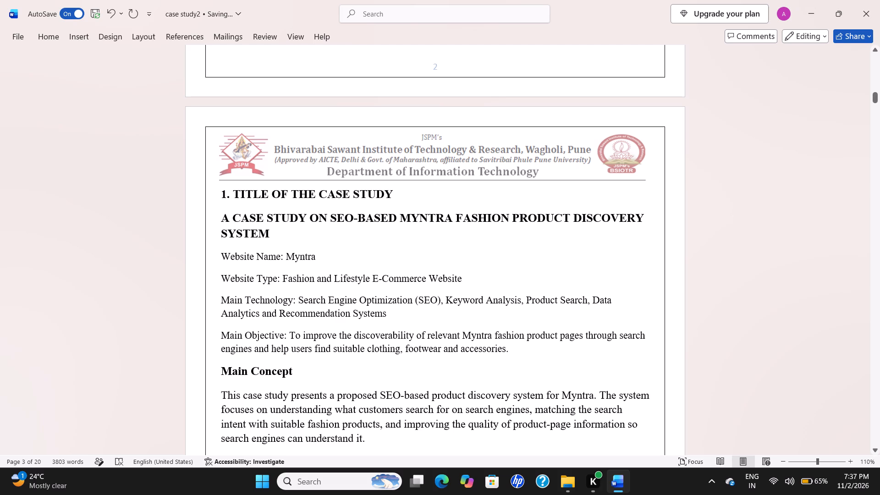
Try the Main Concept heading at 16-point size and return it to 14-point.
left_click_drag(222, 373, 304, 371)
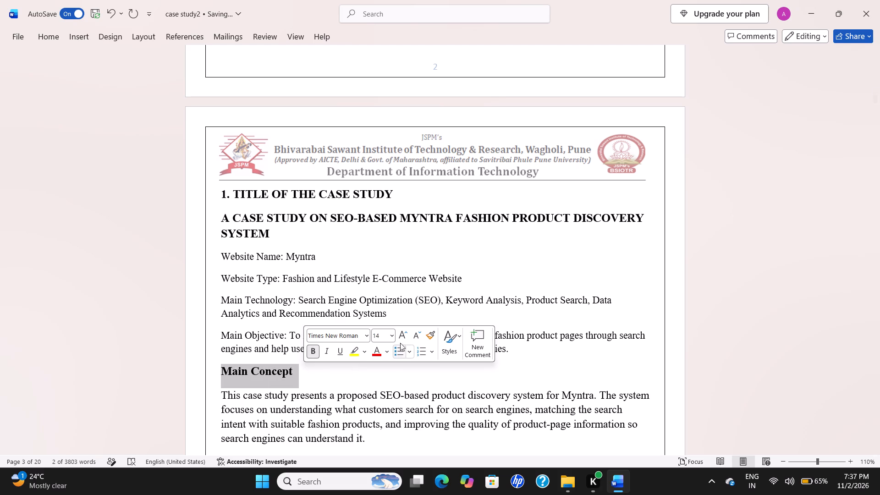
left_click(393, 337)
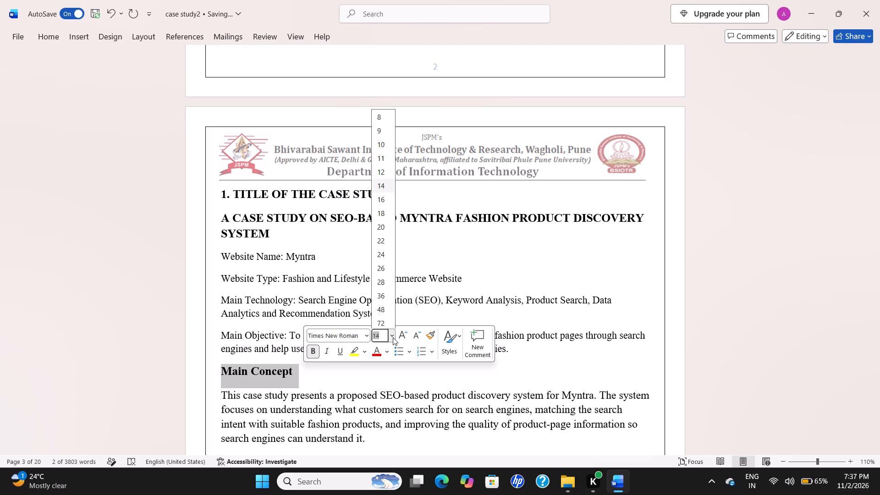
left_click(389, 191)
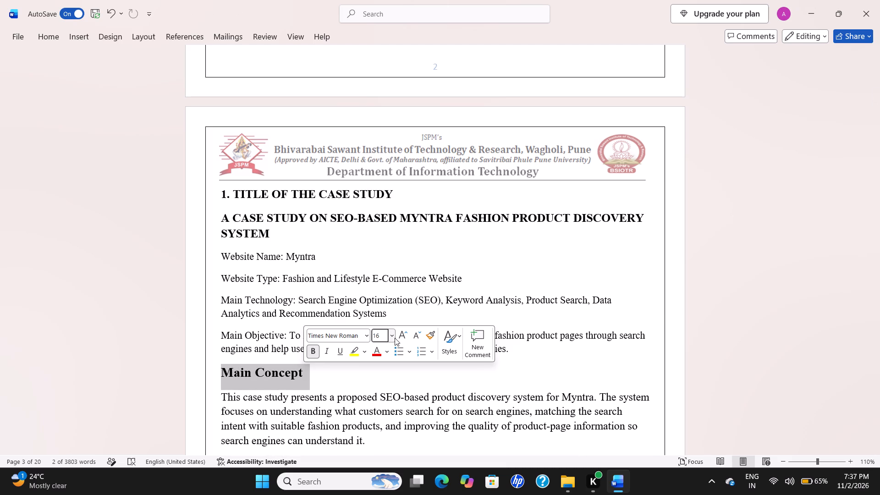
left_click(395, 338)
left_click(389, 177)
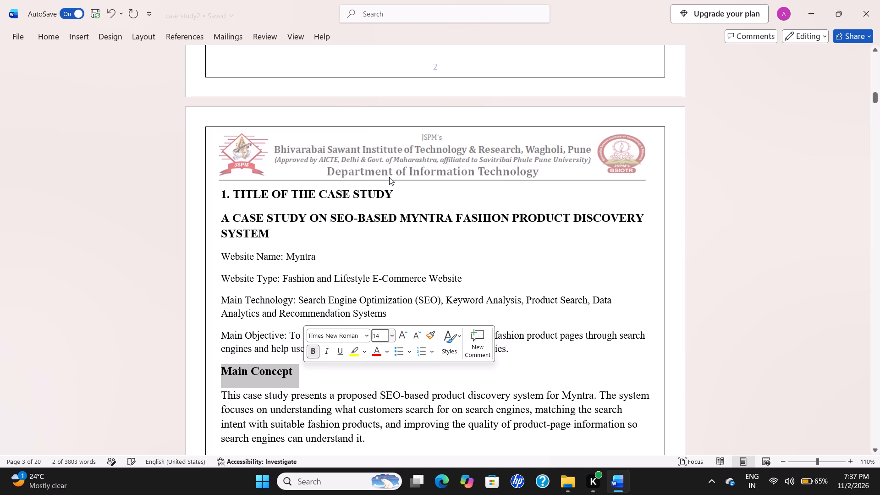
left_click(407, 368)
Set the three paragraphs under Main Concept and the bold Customer Search flow line to 12-point size.
scroll(407, 368, "down", 2)
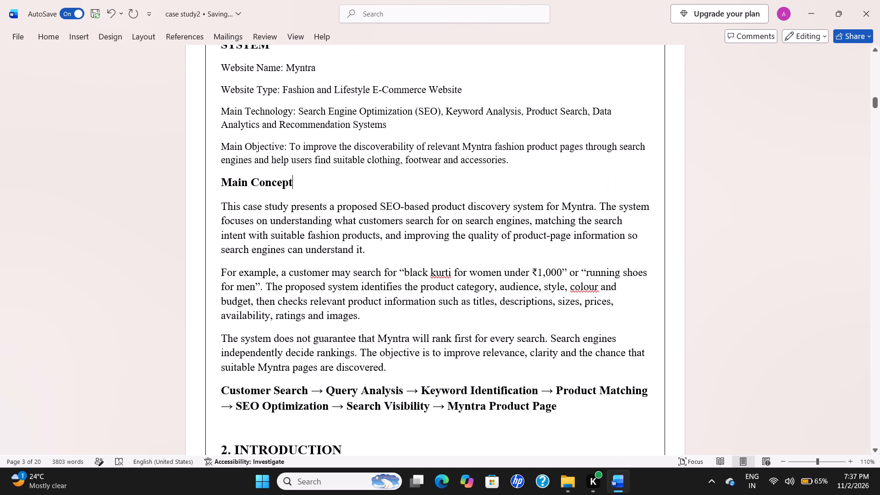
left_click_drag(219, 202, 225, 203)
left_click_drag(225, 203, 410, 370)
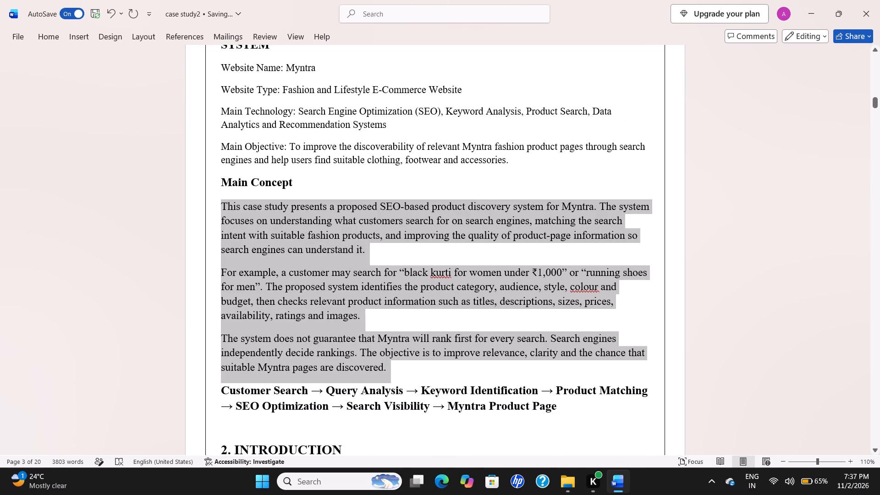
left_click_drag(410, 370, 533, 397)
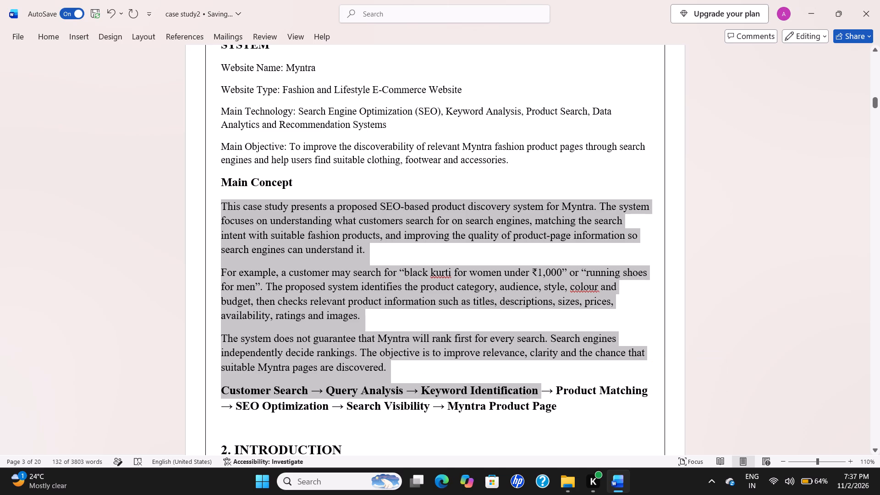
left_click(223, 204)
left_click_drag(223, 204, 540, 407)
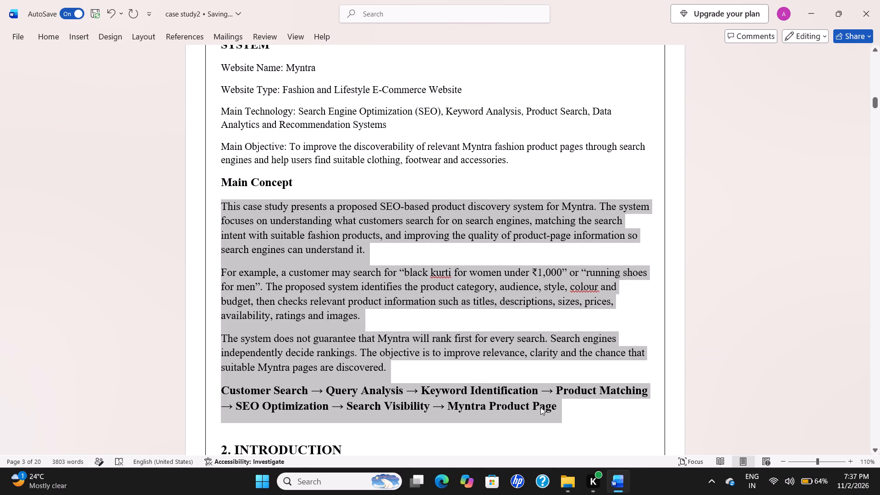
left_click_drag(540, 407, 541, 407)
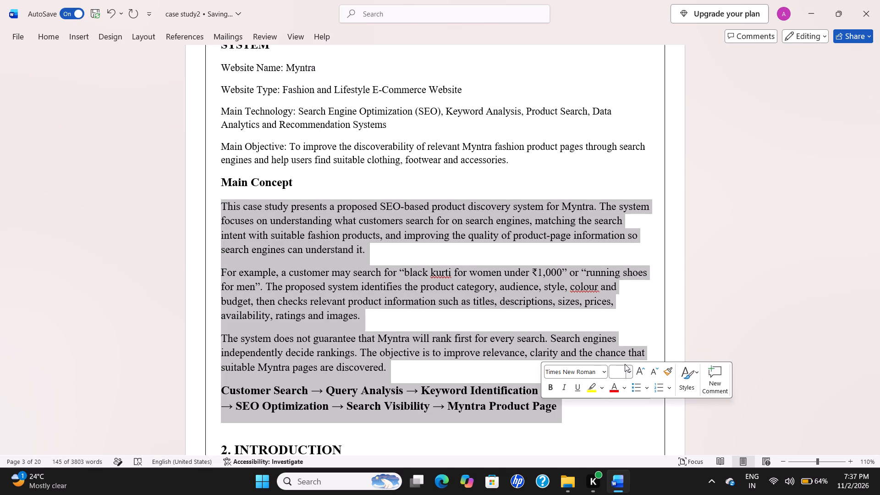
left_click(626, 367)
left_click(621, 208)
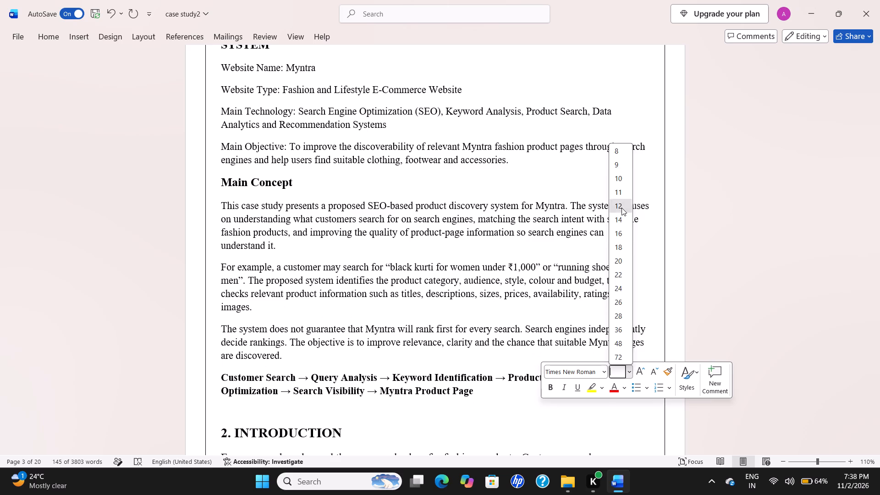
left_click(447, 418)
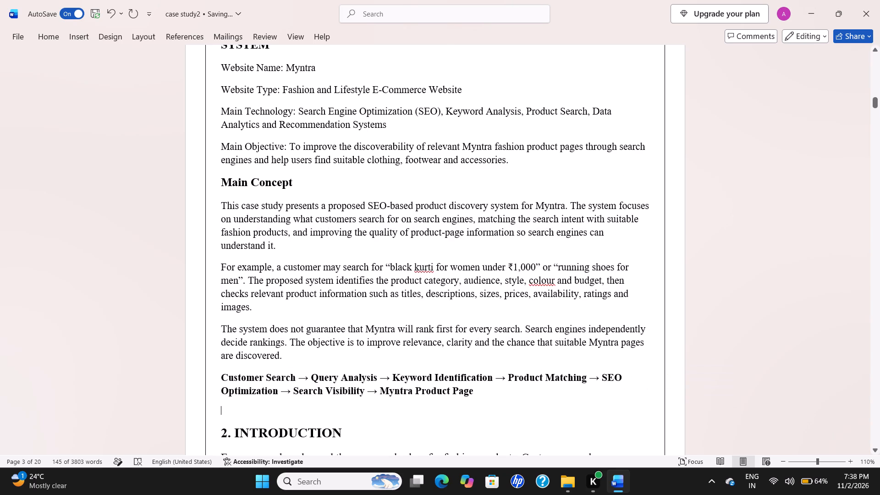
Set the heading 2. INTRODUCTION to 14-point size.
scroll(447, 418, "down", 2)
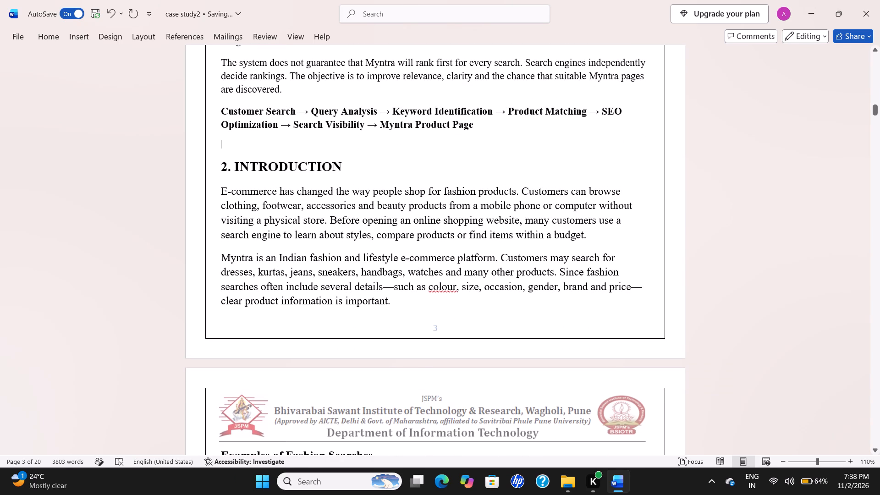
left_click_drag(222, 173, 314, 183)
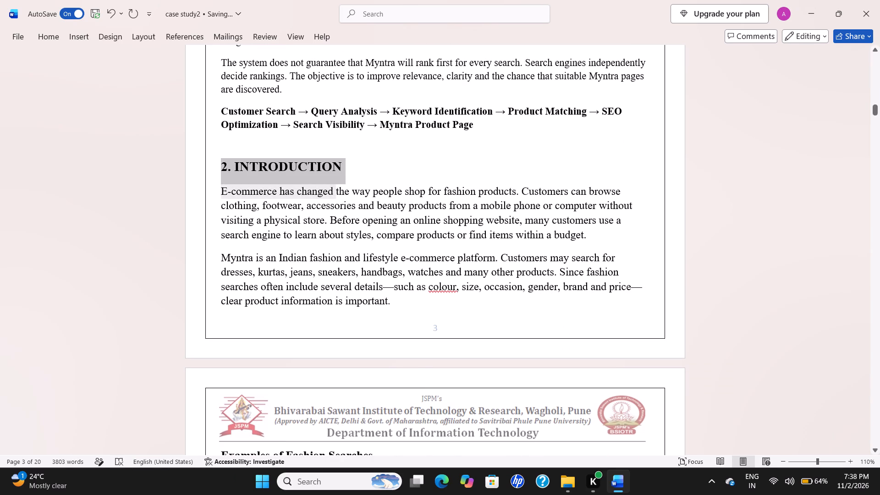
left_click_drag(314, 183, 350, 163)
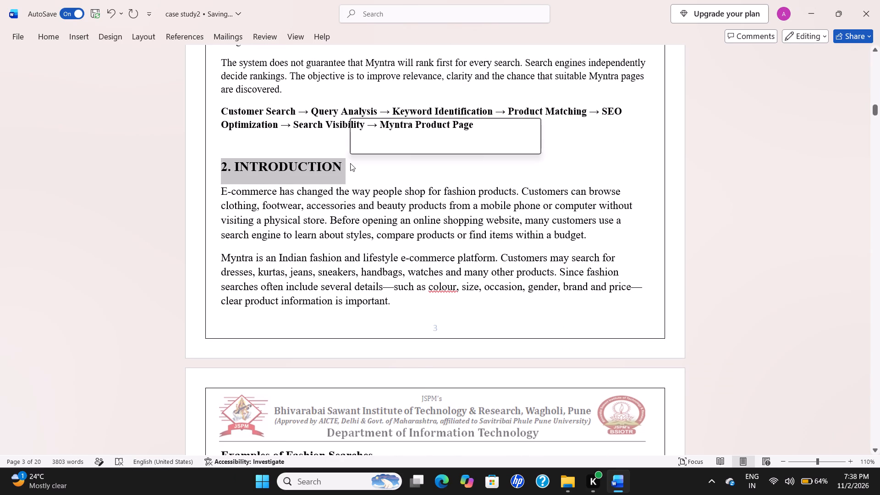
left_click(439, 125)
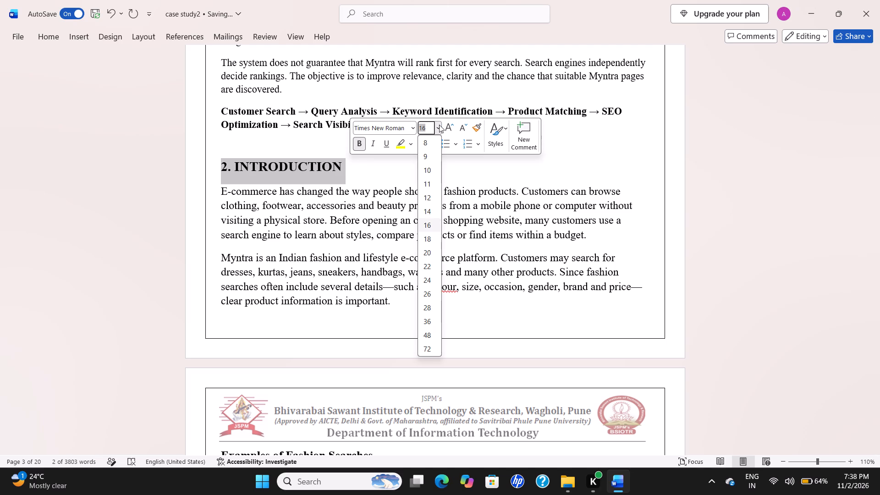
left_click(432, 207)
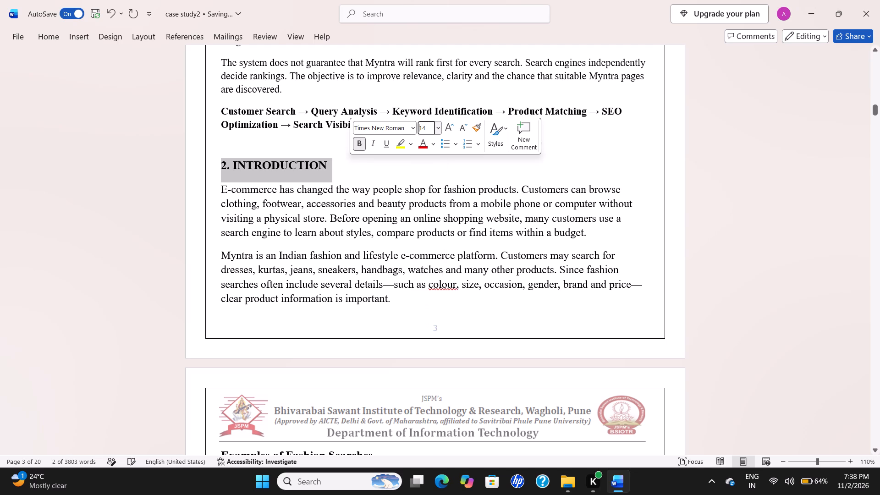
left_click(323, 254)
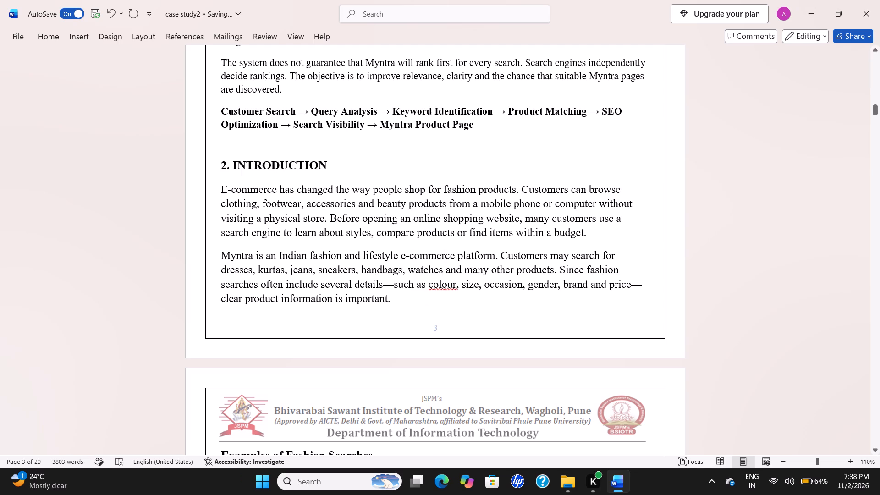
Set the two body paragraphs under 2. INTRODUCTION to 12-point size.
left_click_drag(217, 190, 362, 315)
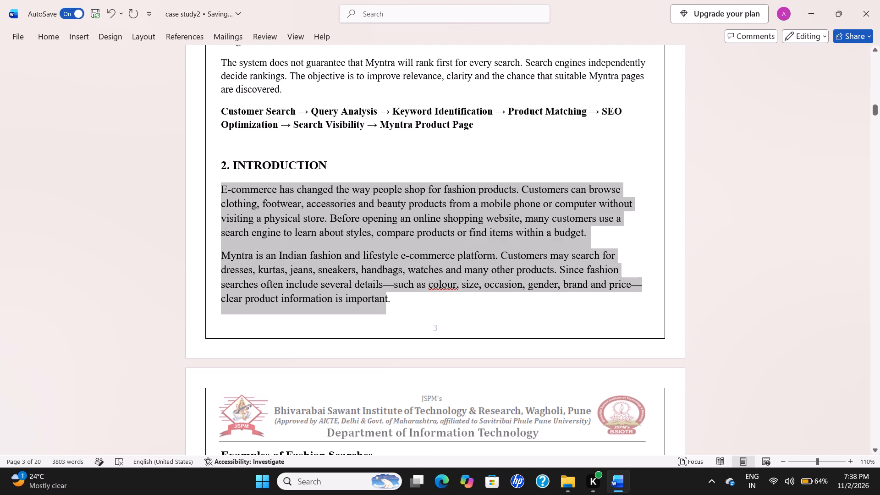
left_click_drag(362, 315, 405, 348)
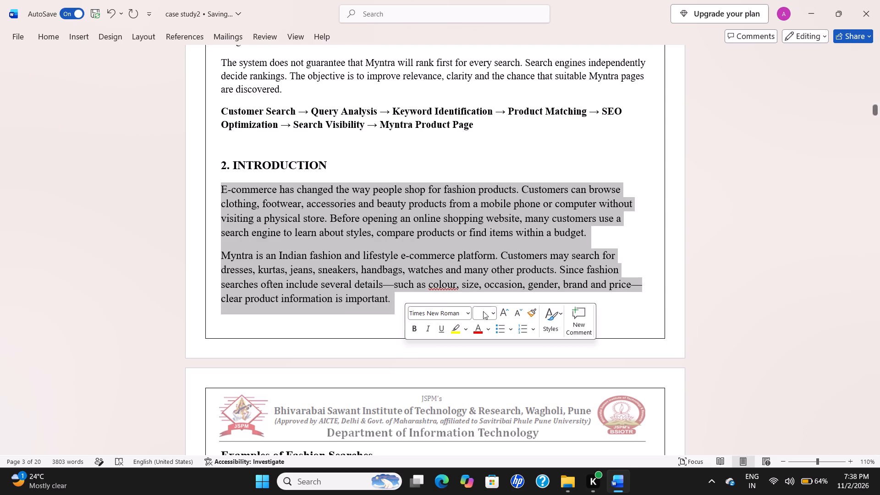
left_click(492, 316)
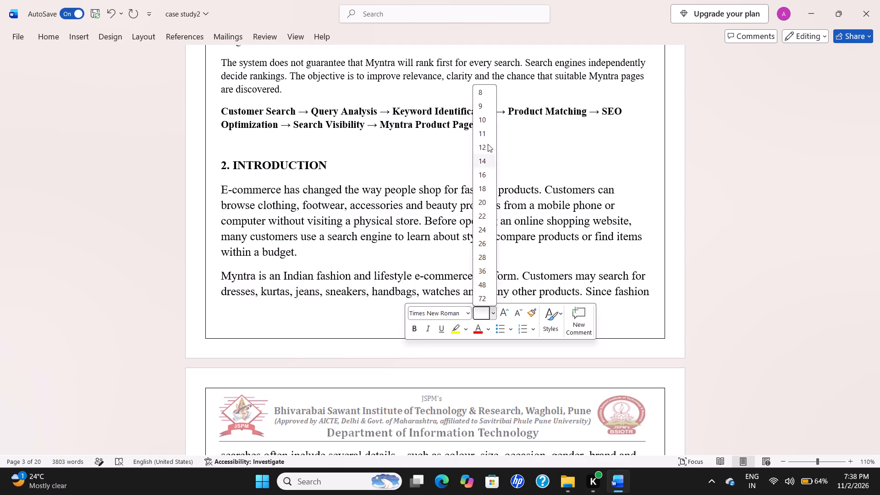
left_click(484, 150)
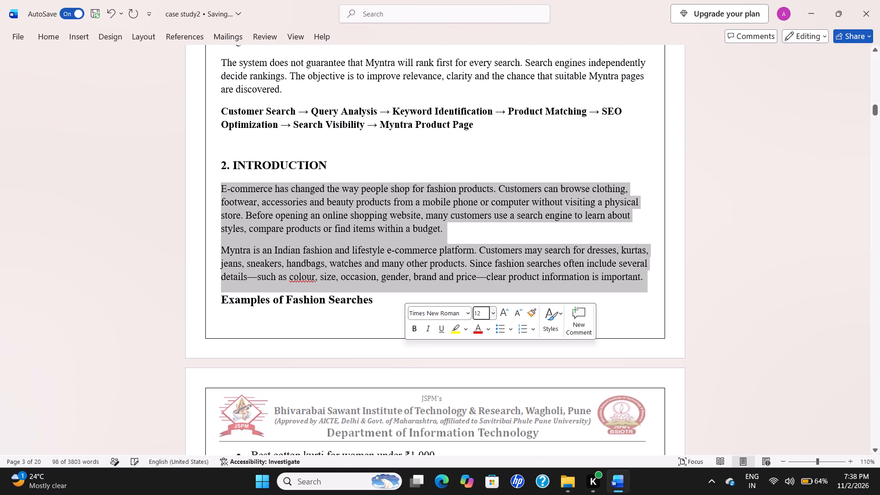
left_click(381, 330)
Insert a line break before Examples of Fashion Searches to push the heading from page 3 to page 4.
scroll(381, 330, "down", 1)
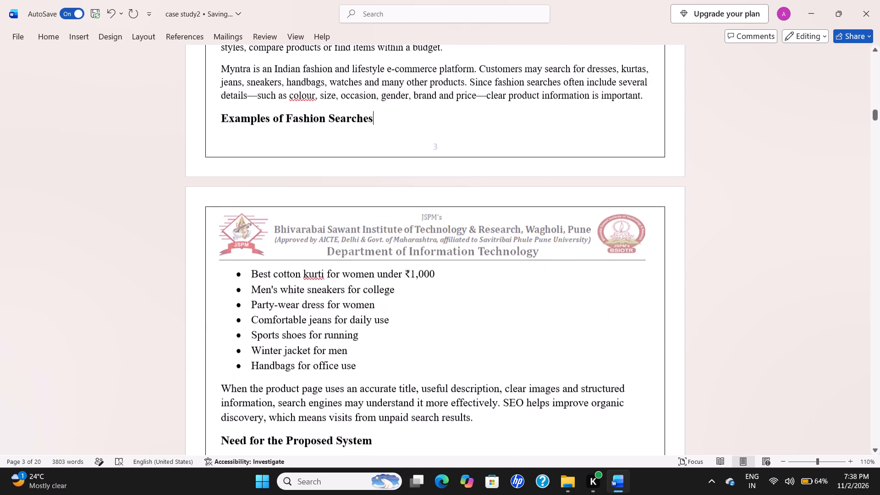
scroll(381, 330, "down", 1)
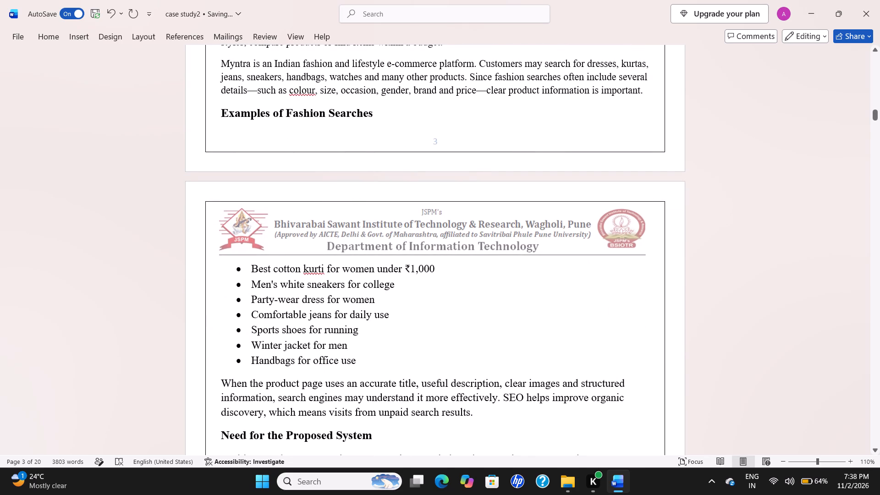
left_click(213, 126)
left_click(213, 126)
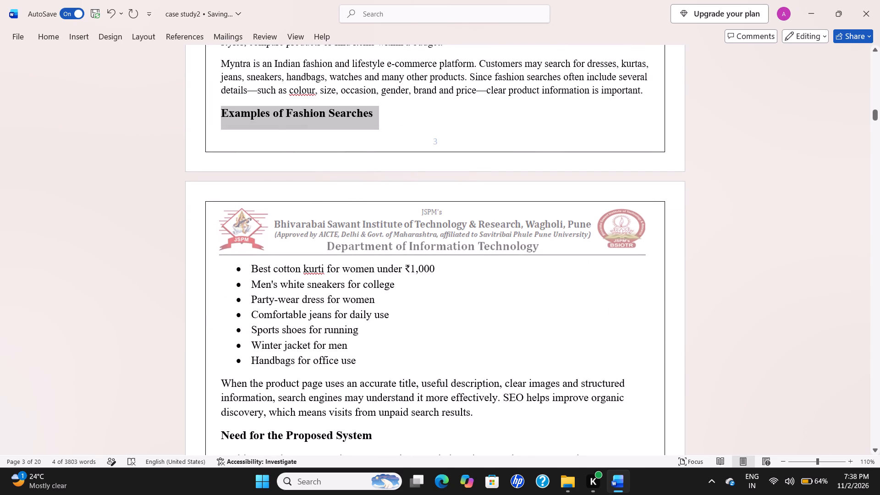
left_click(217, 110)
key("Return")
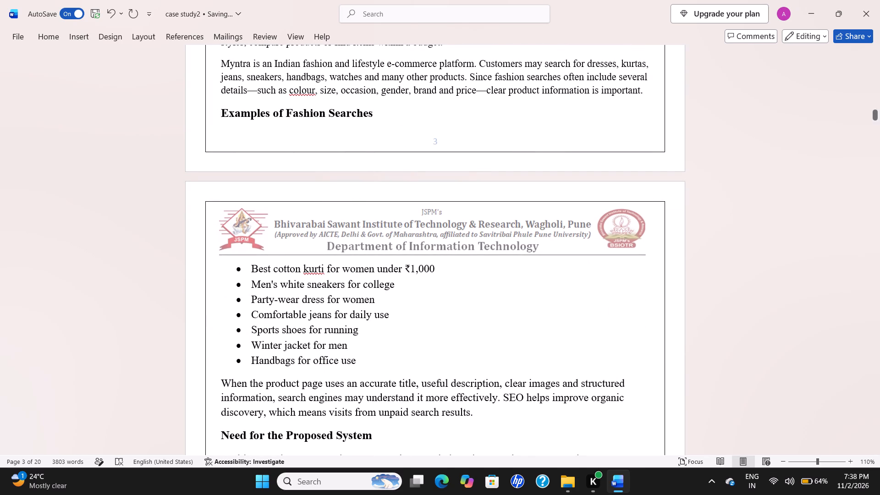
Set the seven bullet points under Examples of Fashion Searches to 12-point size.
scroll(217, 110, "down", 1)
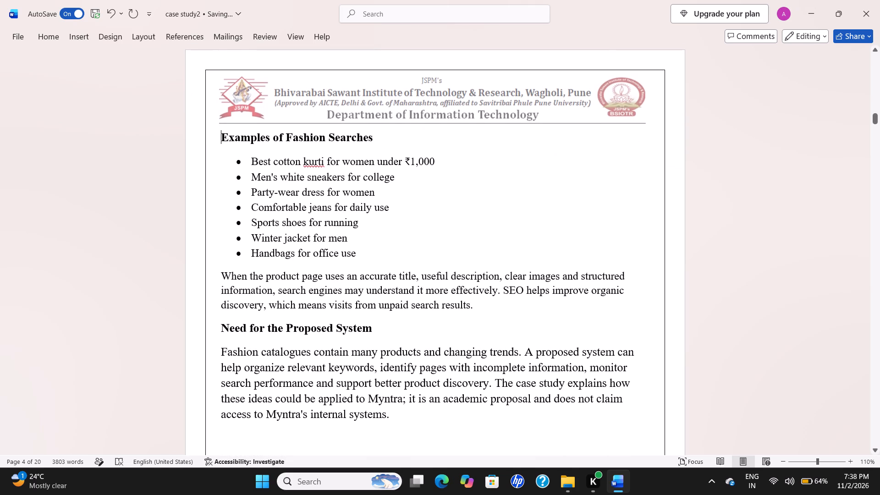
left_click_drag(223, 132, 366, 97)
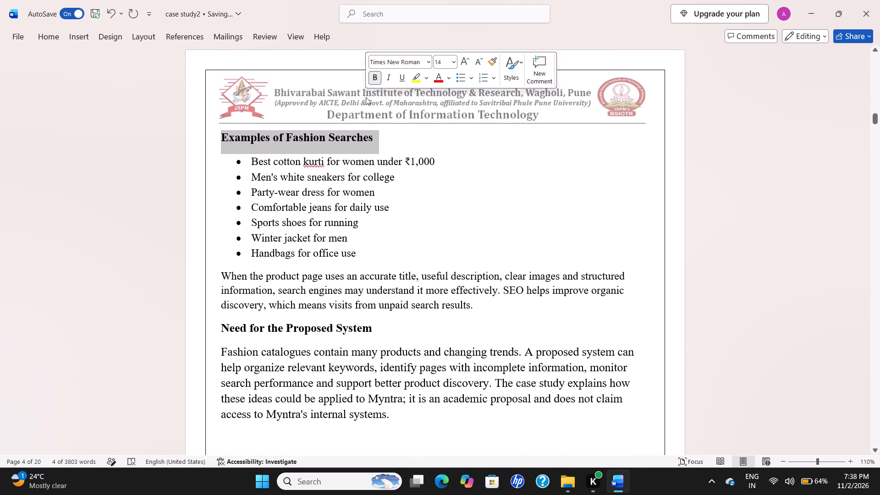
left_click(418, 174)
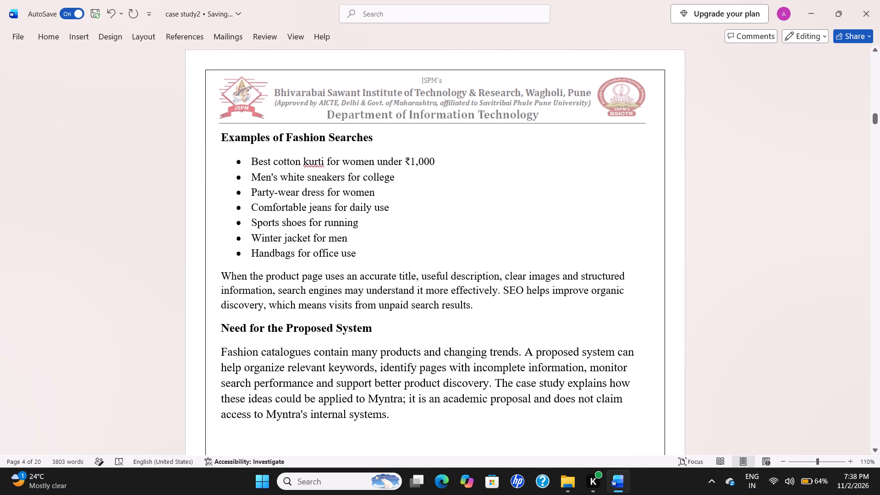
left_click_drag(251, 162, 366, 258)
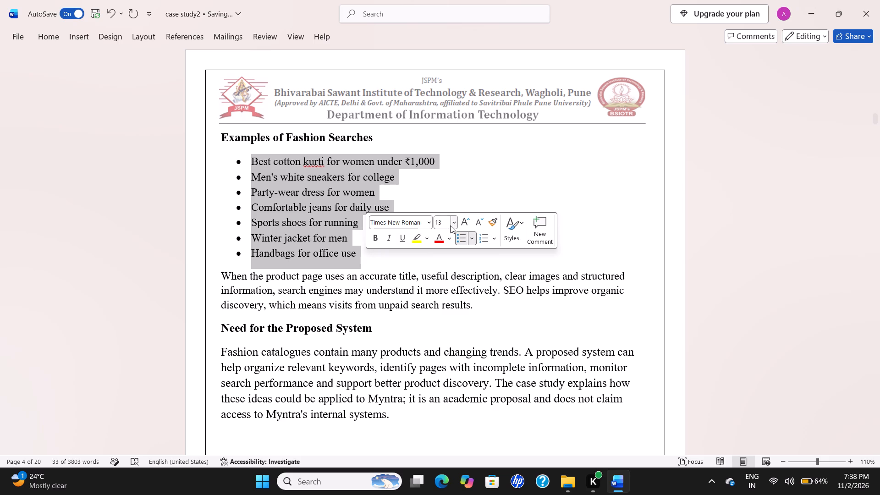
left_click(450, 225)
left_click(452, 225)
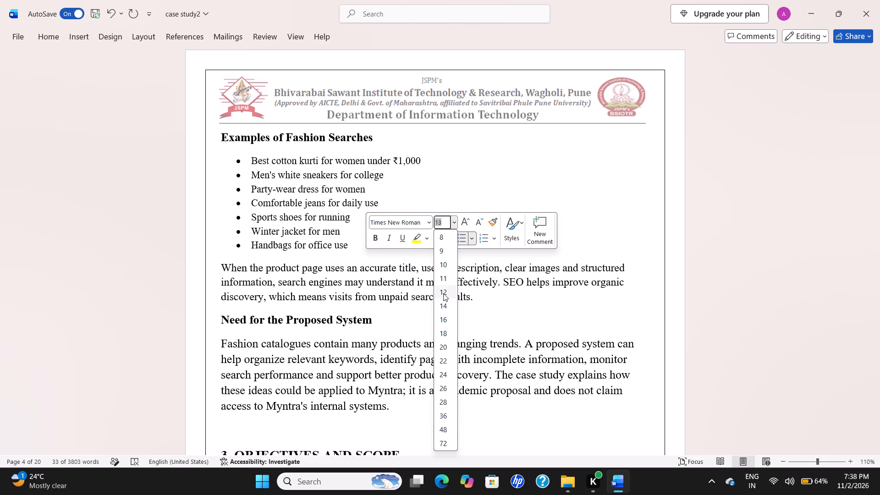
left_click(443, 293)
left_click(348, 321)
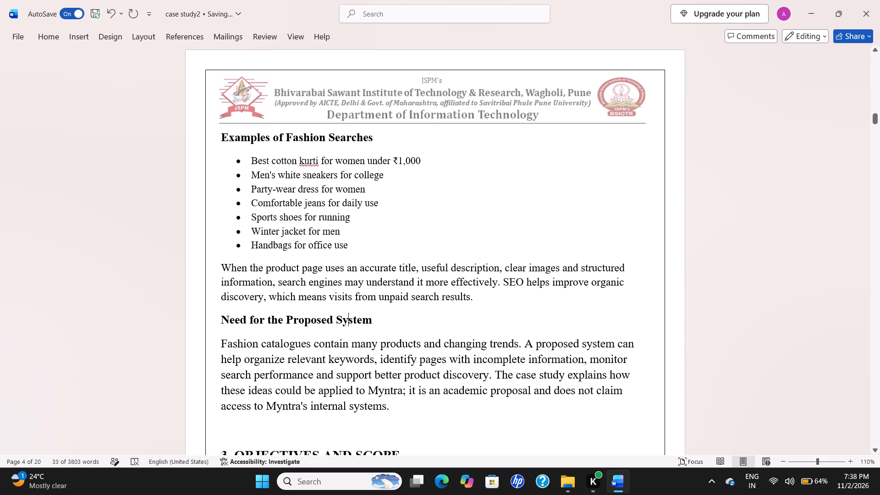
Set the paragraph below the fashion search bullets, starting When the product page, to 12-point size.
left_click_drag(222, 265, 408, 313)
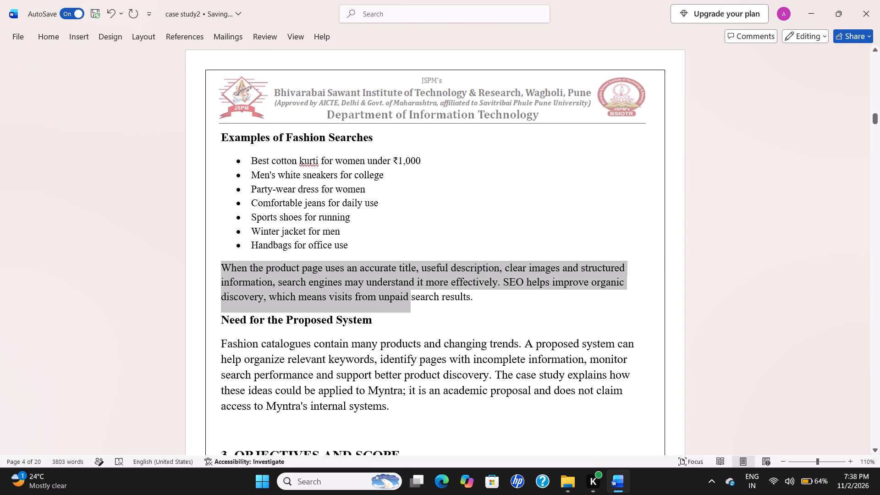
left_click_drag(408, 313, 489, 297)
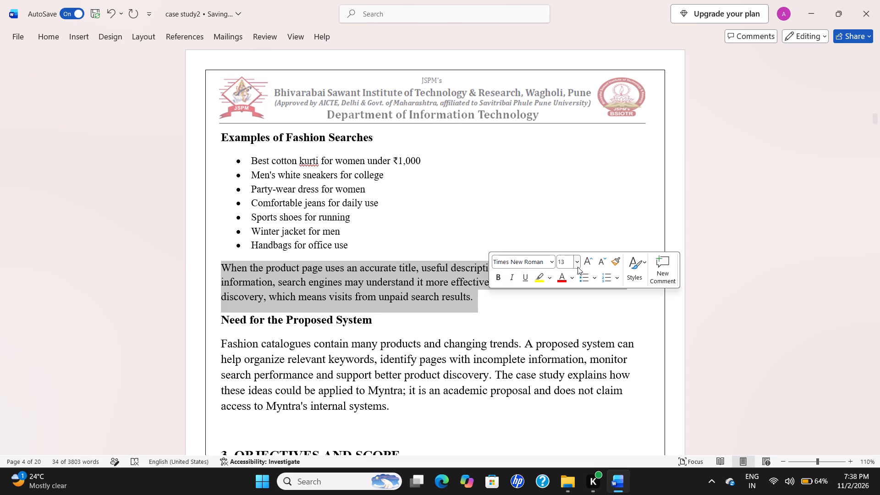
left_click(577, 267)
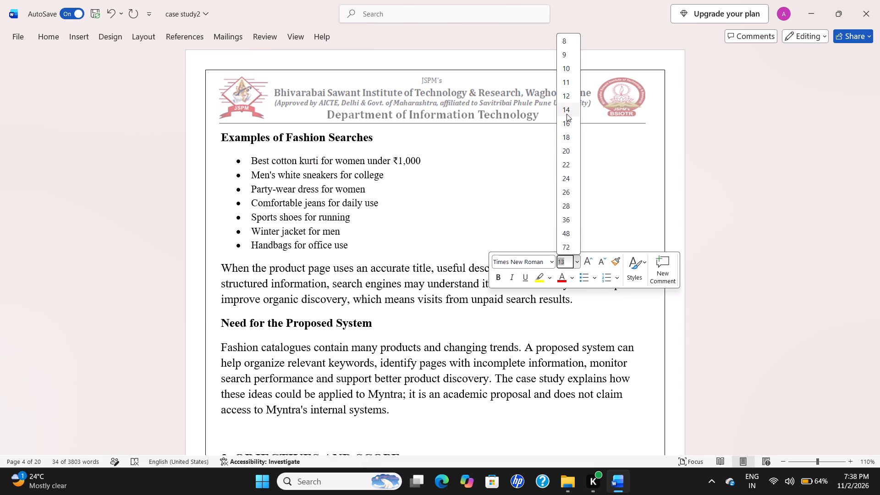
left_click(571, 102)
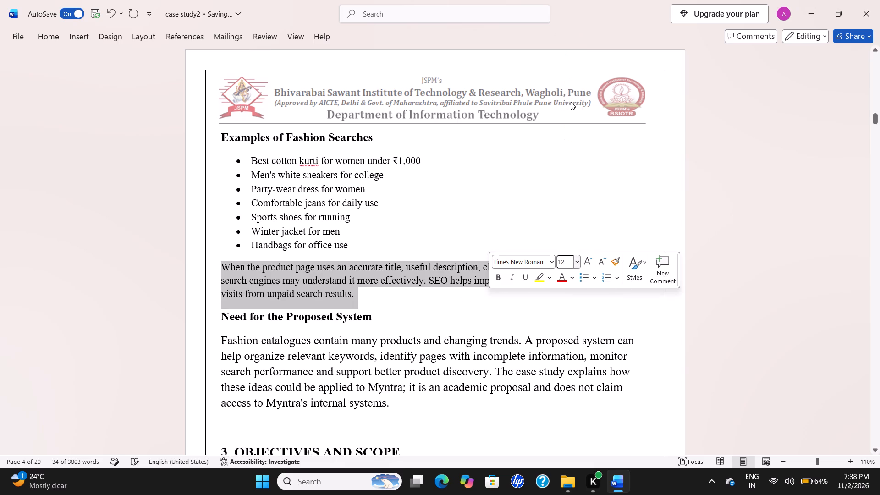
left_click(447, 349)
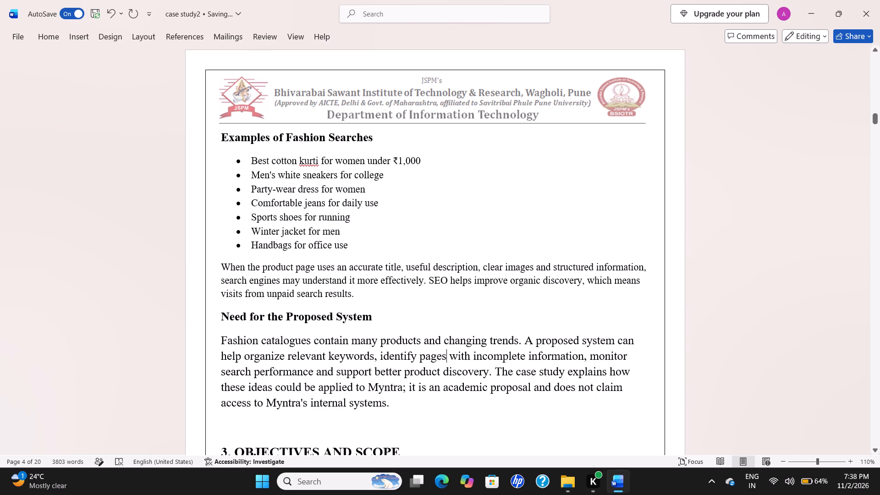
Set the heading Need for the Proposed System to 14-point size.
left_click_drag(366, 321, 223, 323)
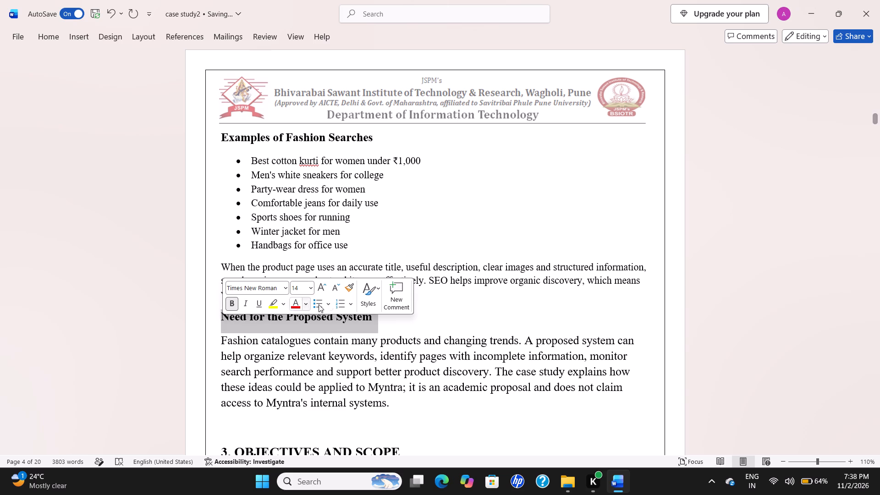
left_click(307, 288)
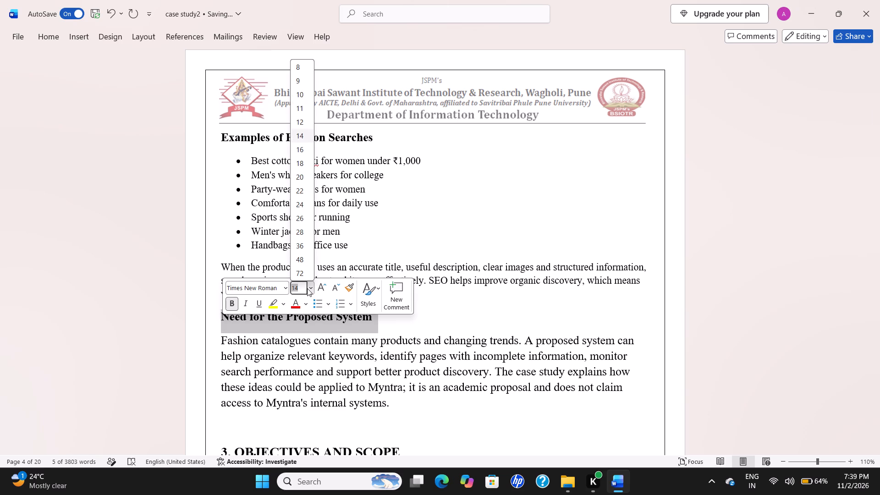
left_click(306, 140)
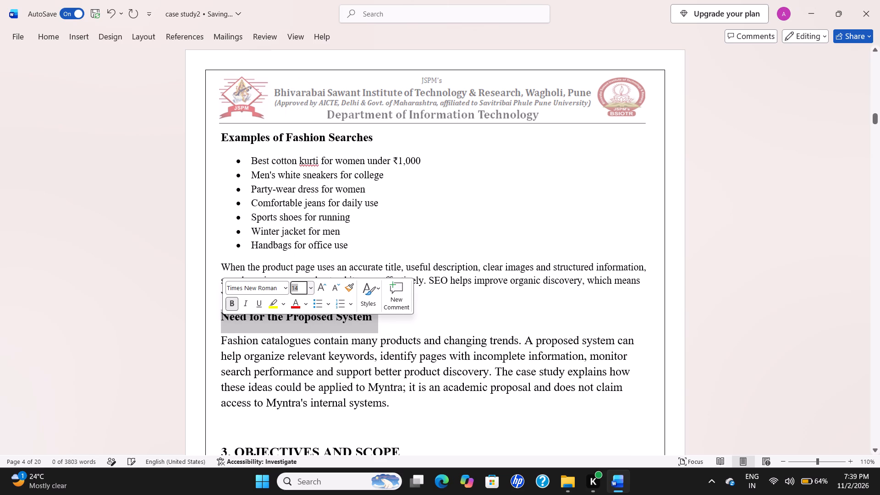
left_click(359, 441)
Set the body paragraph under Need for the Proposed System to 12-point size.
scroll(359, 441, "down", 1)
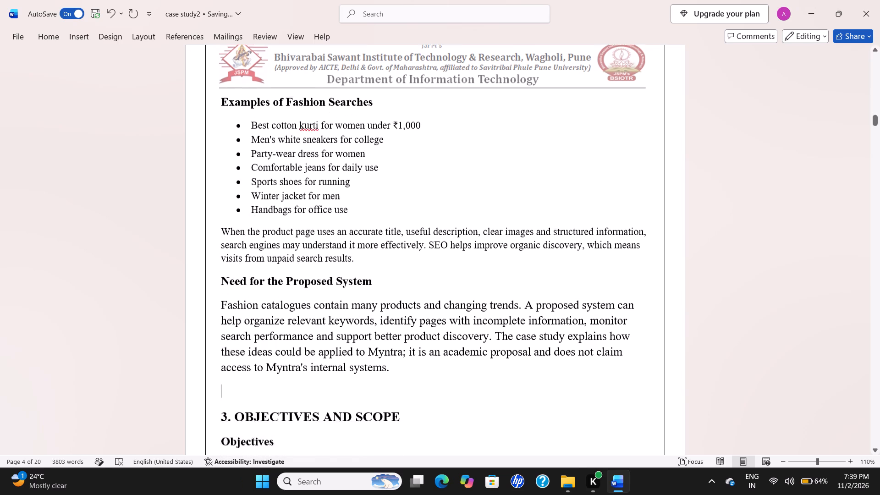
scroll(359, 441, "down", 1)
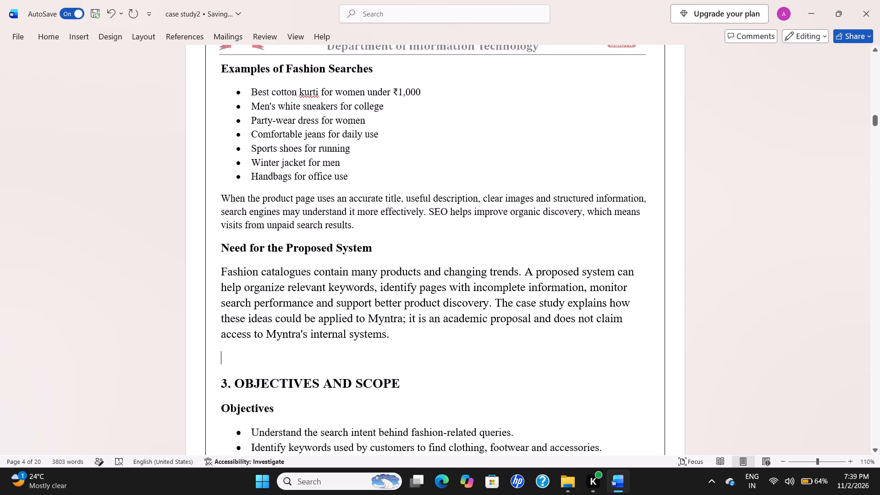
left_click_drag(218, 265, 344, 346)
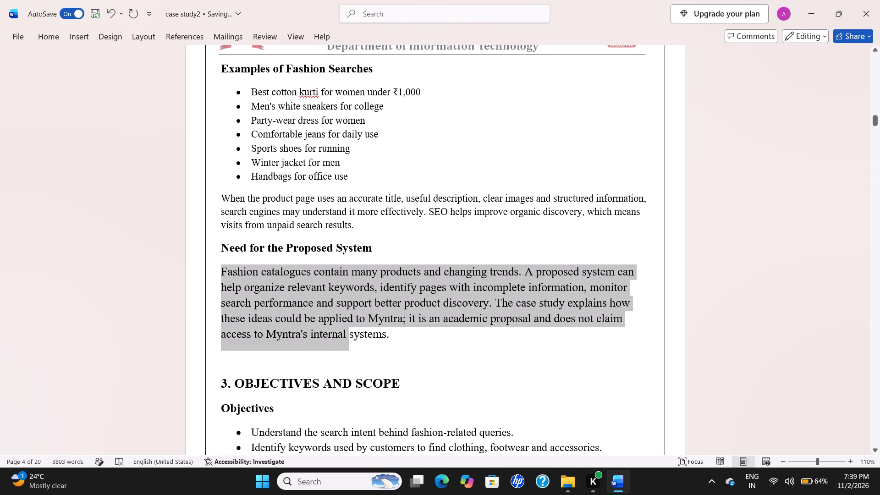
left_click_drag(344, 346, 390, 342)
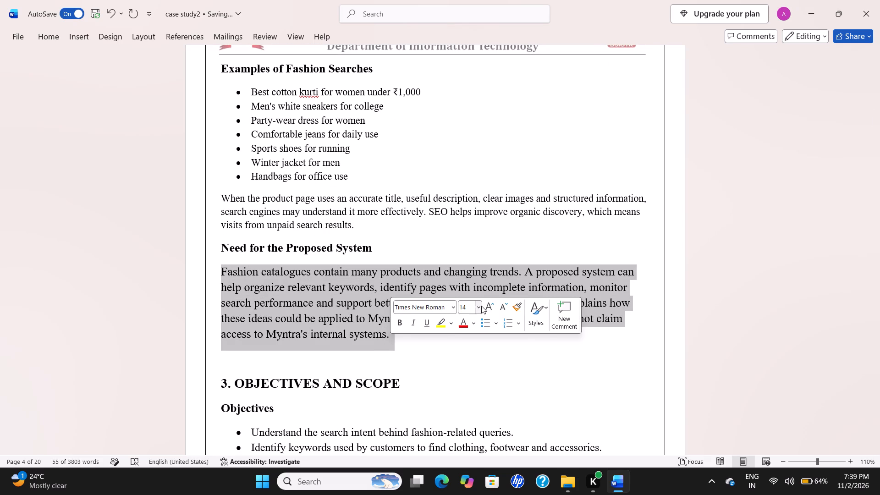
left_click(481, 306)
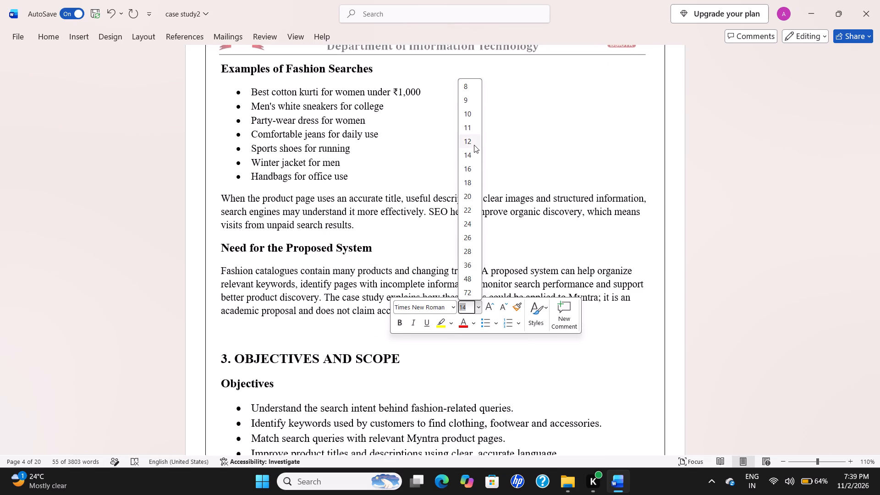
left_click(474, 145)
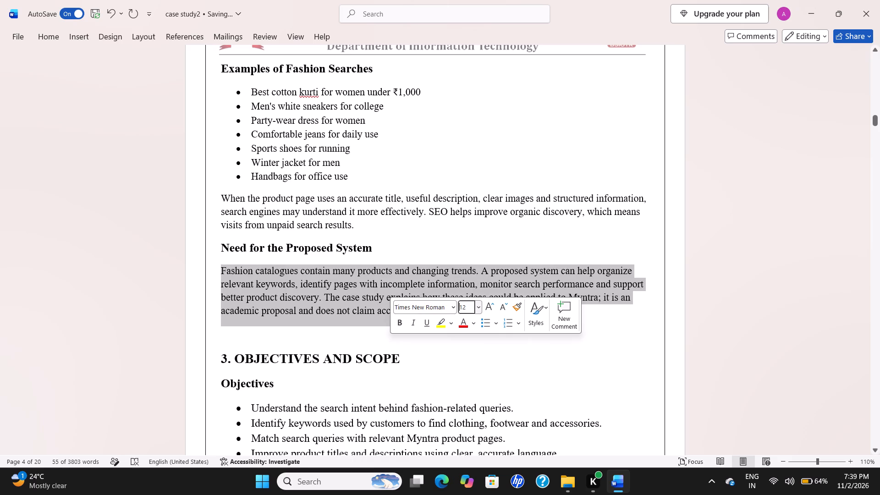
left_click(447, 371)
Delete the blank line above the heading 3. OBJECTIVES AND SCOPE.
scroll(447, 371, "down", 1)
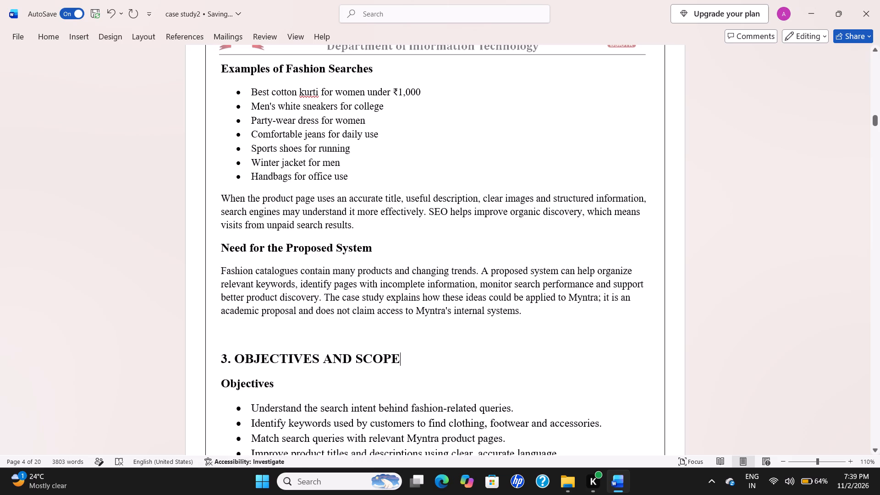
scroll(447, 371, "down", 1)
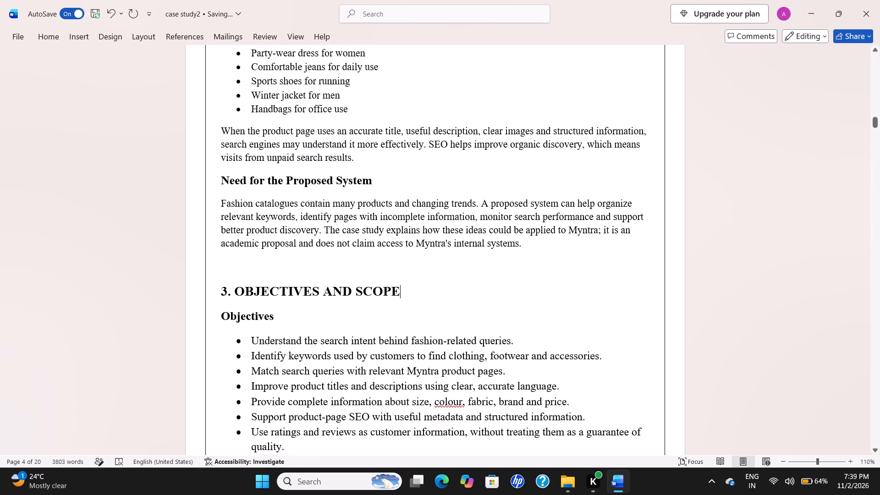
left_click(228, 277)
key("BackSpace")
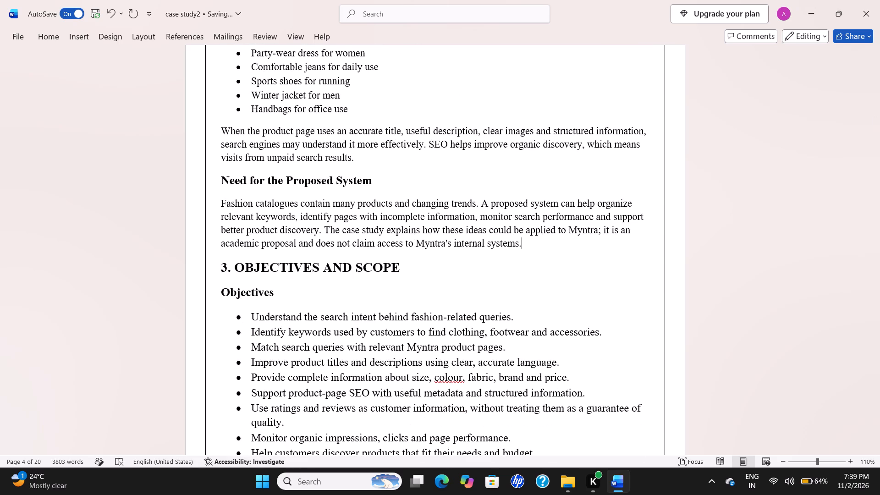
Set the heading 3. OBJECTIVES AND SCOPE to 14-point size.
left_click_drag(223, 265, 317, 266)
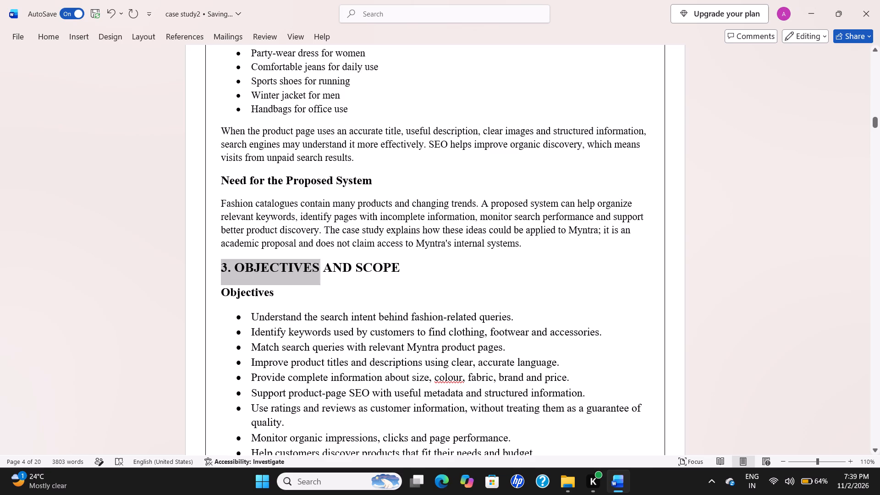
left_click_drag(317, 266, 379, 263)
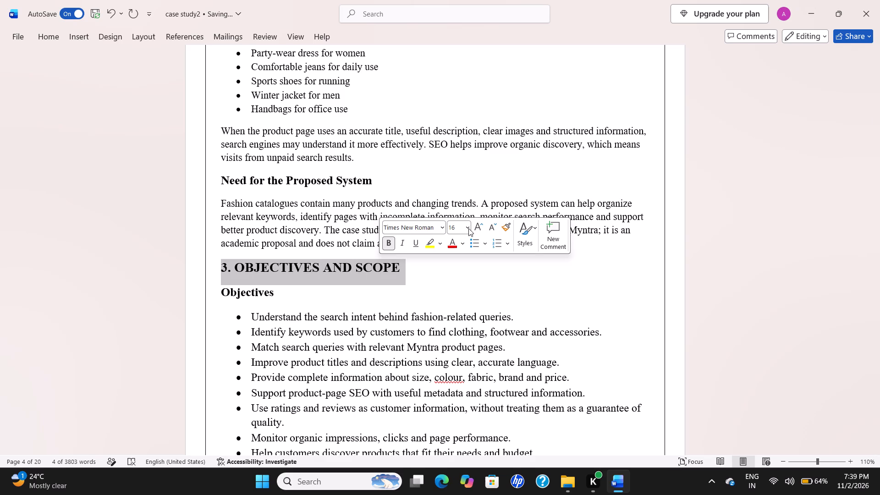
left_click(468, 228)
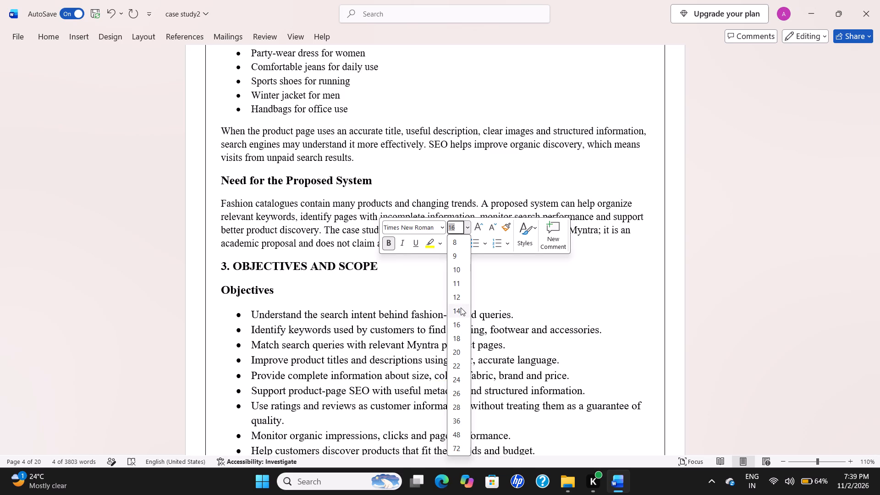
left_click(461, 308)
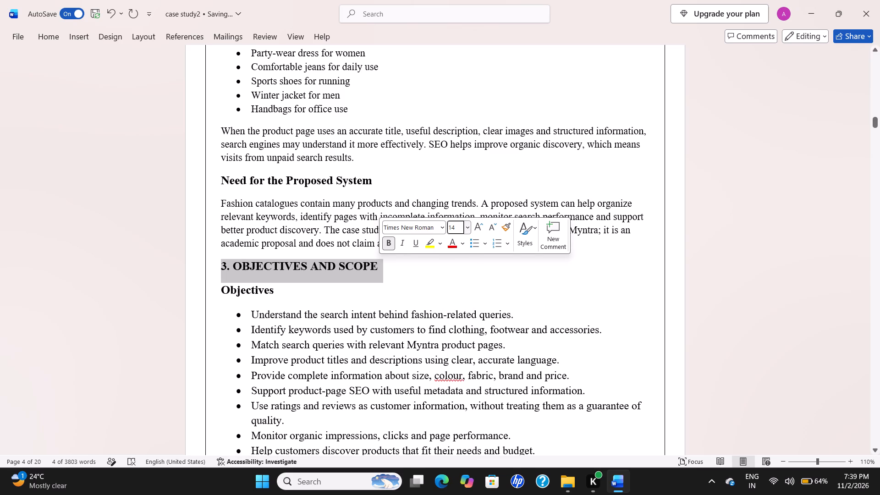
Set all the bullet points under Objectives to 12-point size.
left_click_drag(249, 320, 330, 444)
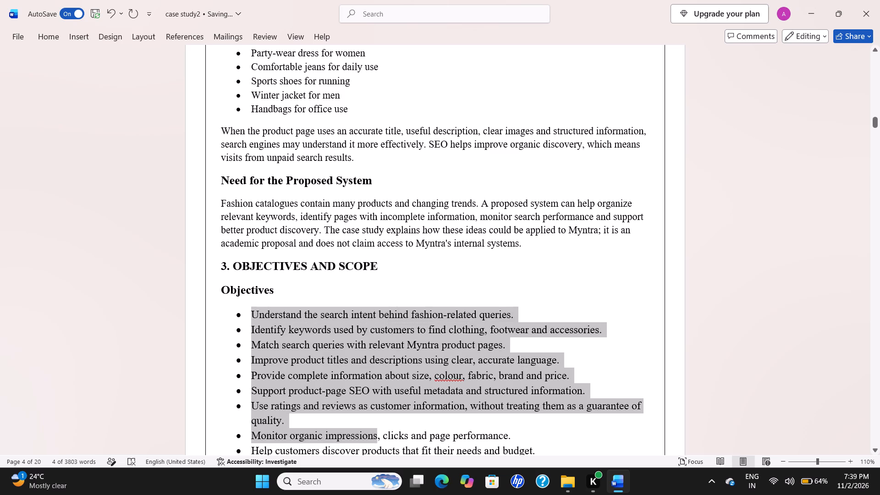
left_click_drag(330, 444, 511, 330)
left_click(596, 293)
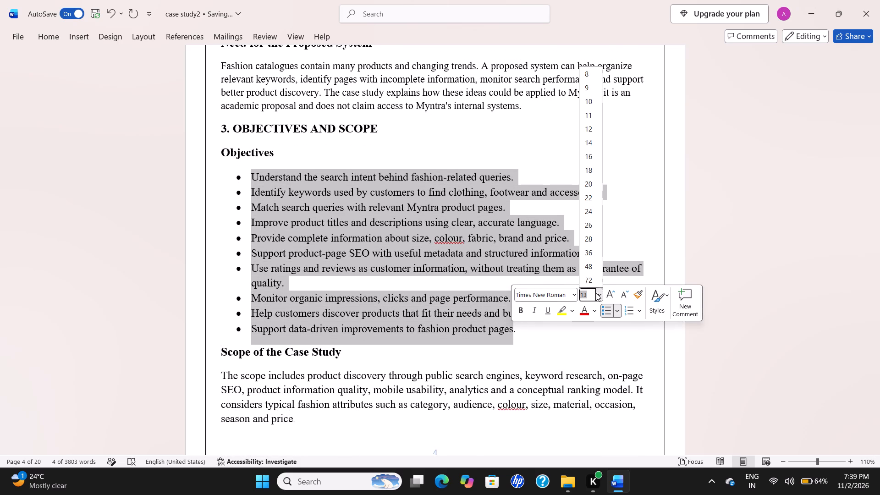
left_click(591, 132)
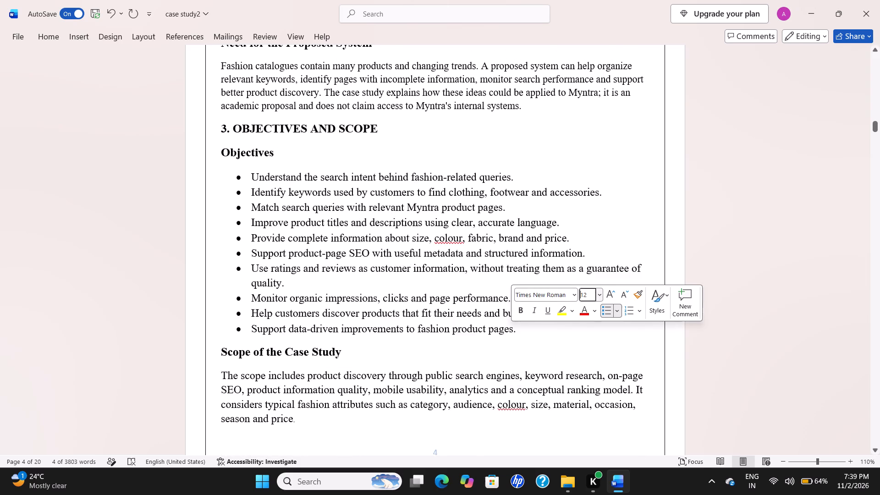
left_click(504, 330)
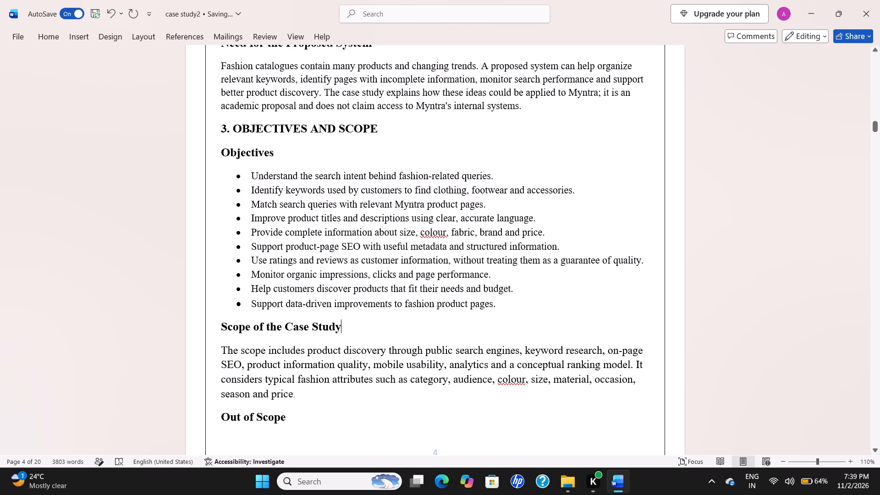
Set the body paragraph under Scope of the Case Study to 12-point size.
scroll(504, 330, "down", 1)
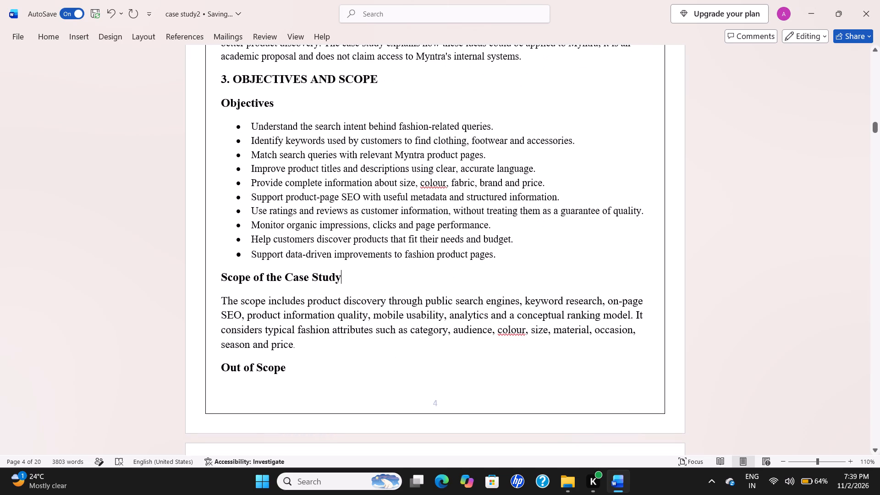
left_click_drag(220, 280, 339, 285)
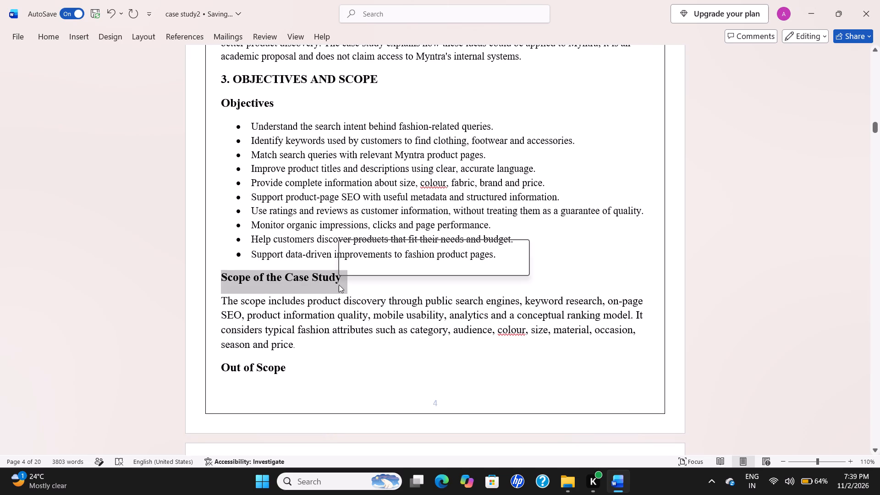
left_click(376, 310)
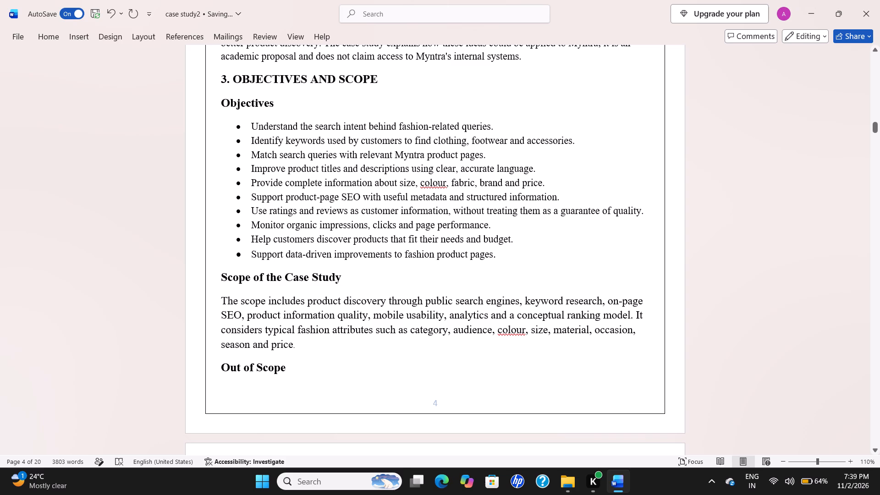
left_click_drag(222, 298, 294, 336)
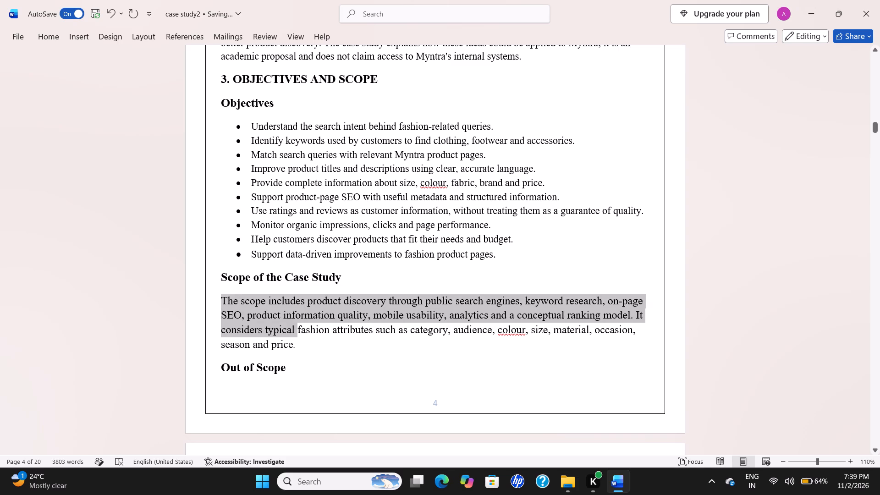
left_click_drag(294, 336, 301, 346)
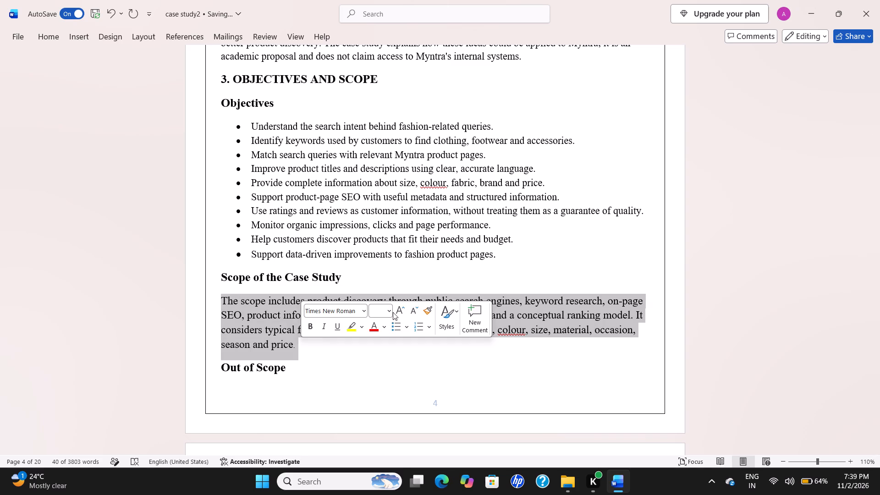
left_click(391, 314)
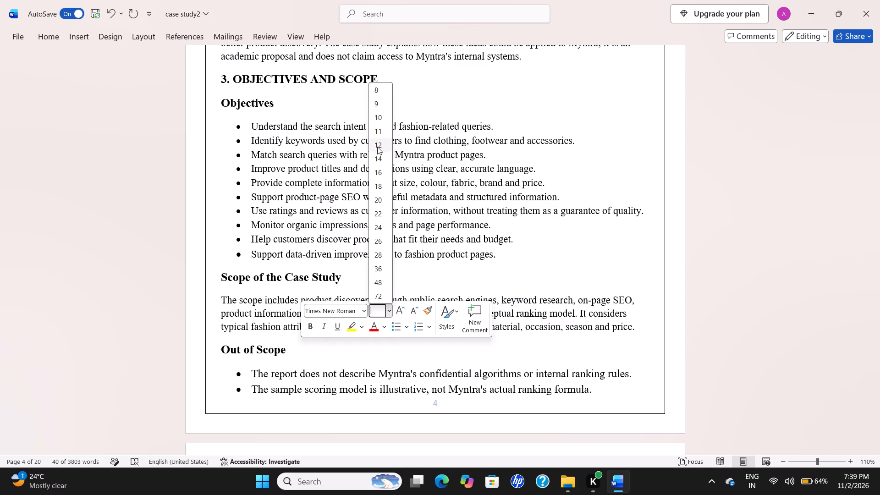
left_click(377, 147)
left_click(327, 398)
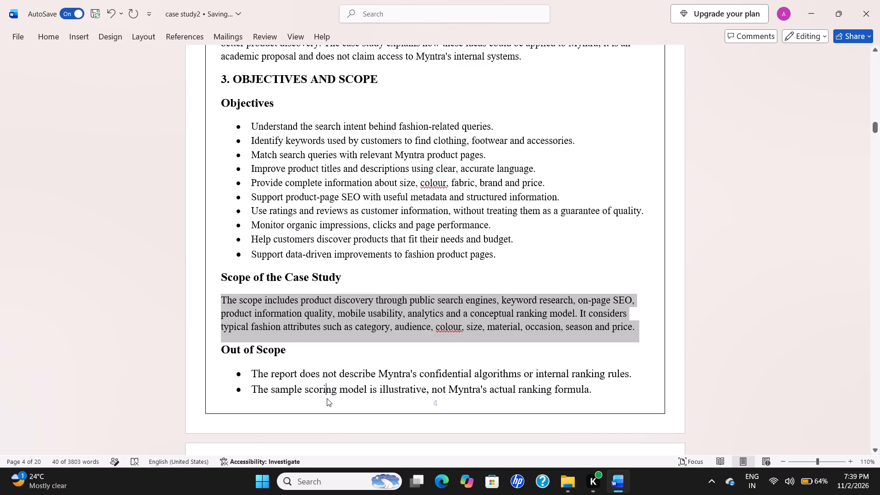
Set all four bullet points under Out of Scope, continuing onto page 5, to 12-point size.
left_click_drag(290, 354, 203, 361)
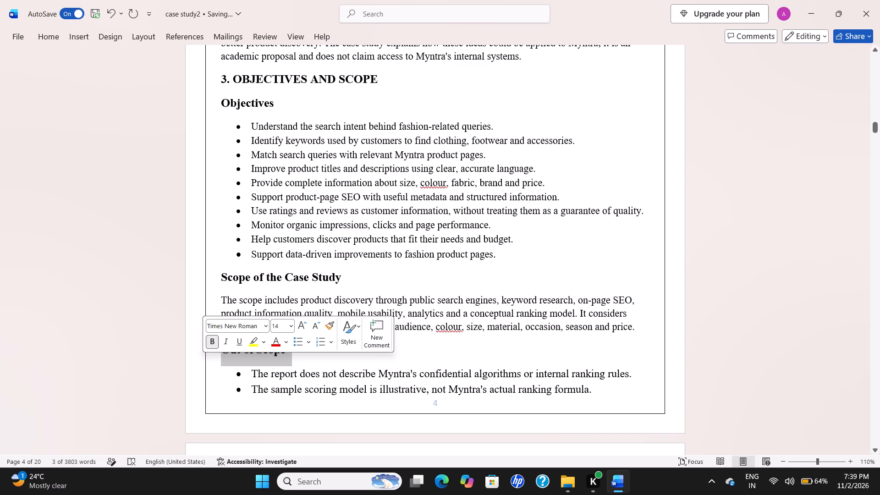
left_click(304, 365)
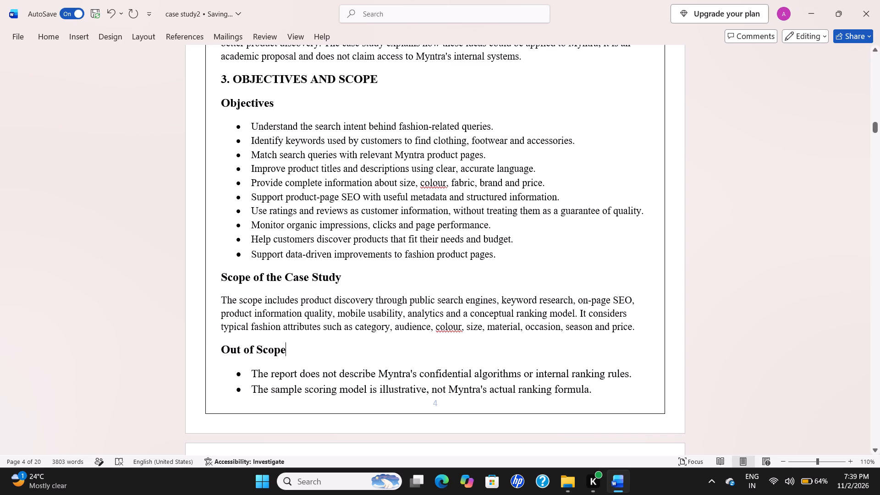
left_click_drag(247, 379, 303, 456)
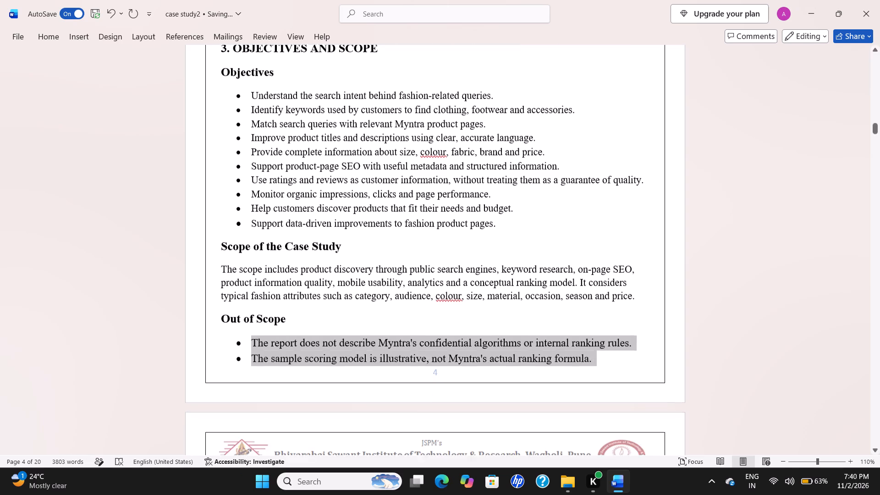
left_click_drag(303, 456, 437, 445)
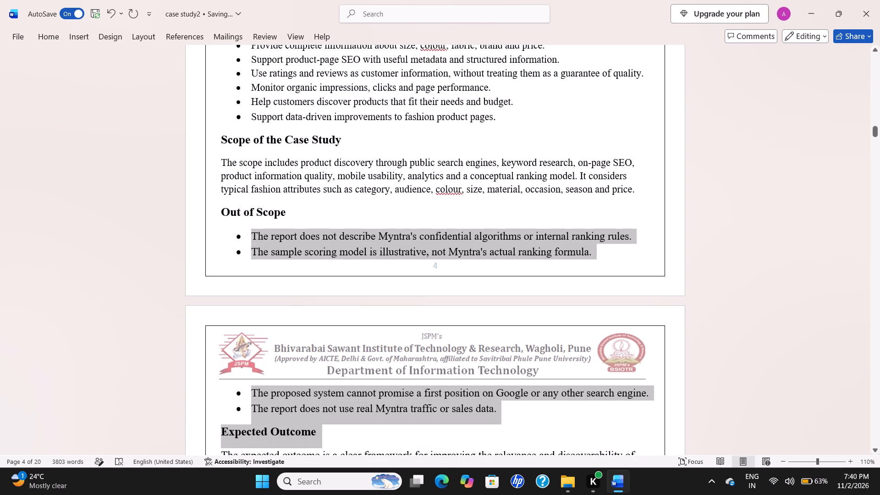
left_click_drag(437, 445, 528, 401)
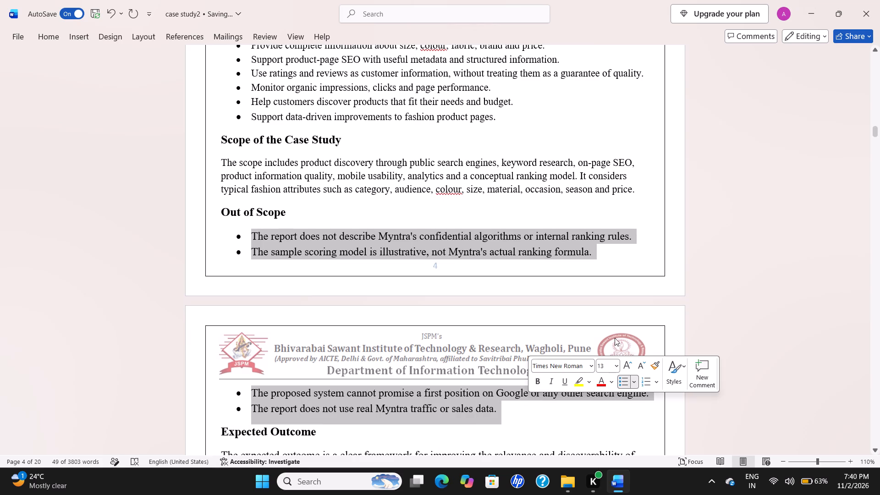
left_click(614, 368)
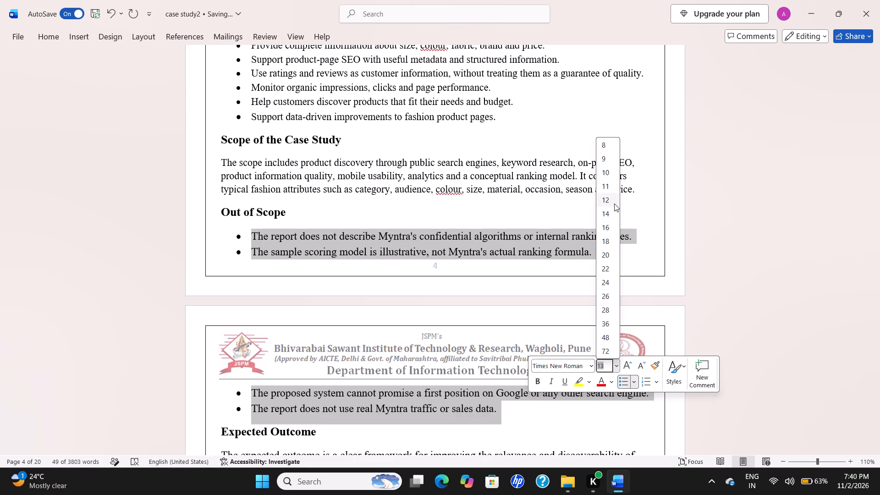
left_click(611, 204)
left_click(568, 265)
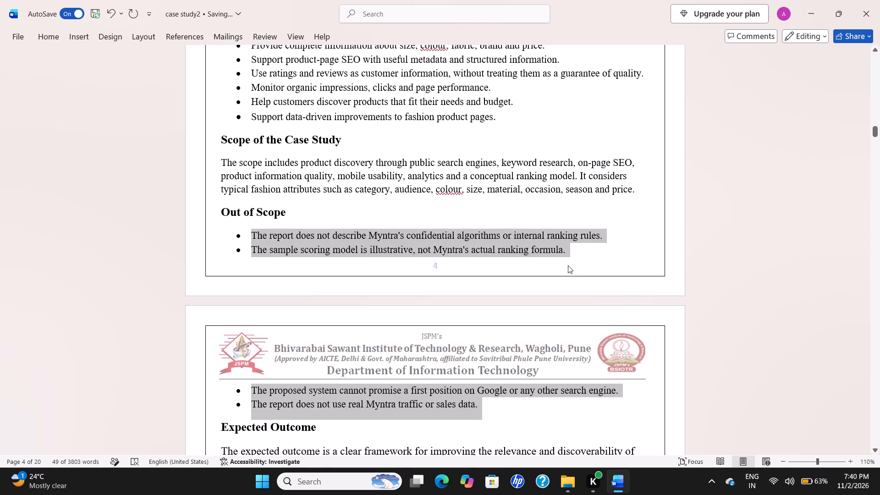
Set the body paragraph under Expected Outcome to 12-point size.
scroll(568, 265, "down", 2)
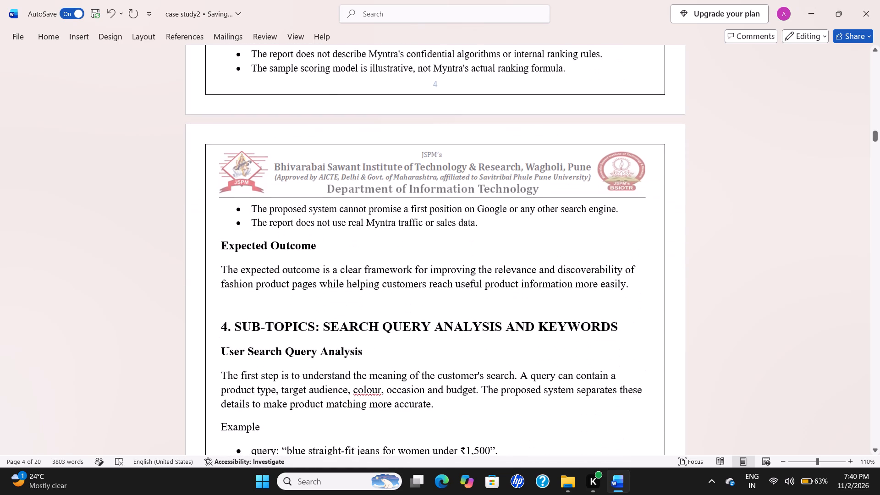
left_click_drag(225, 245, 318, 244)
left_click(400, 247)
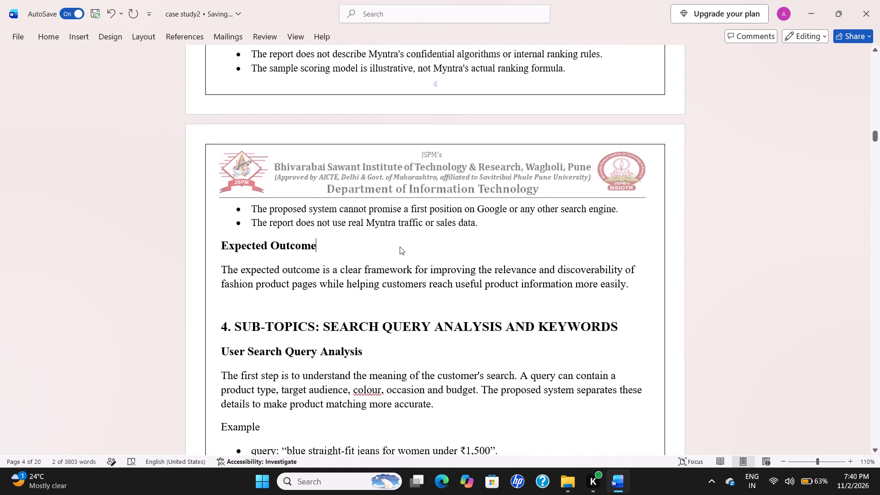
left_click_drag(220, 274, 395, 371)
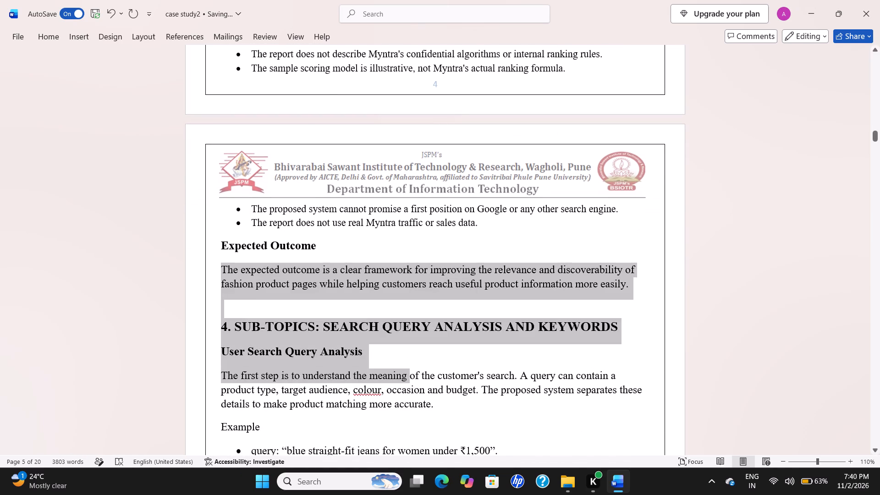
left_click_drag(395, 371, 634, 289)
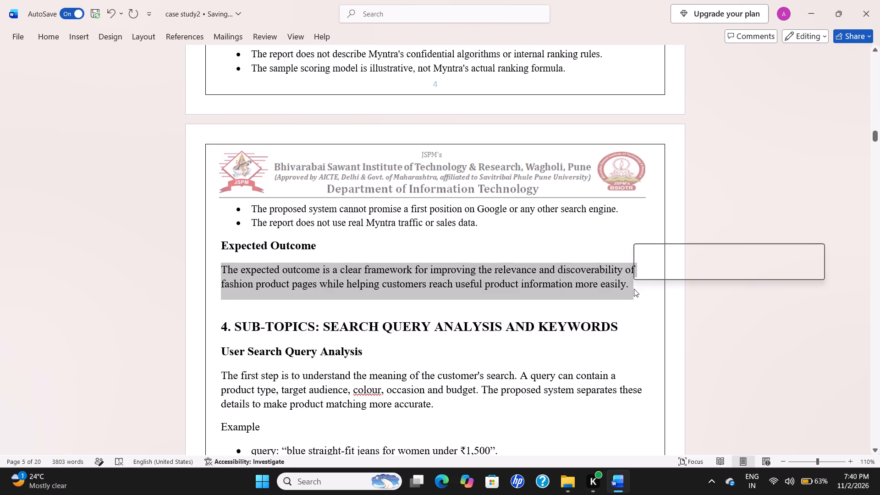
left_click(718, 257)
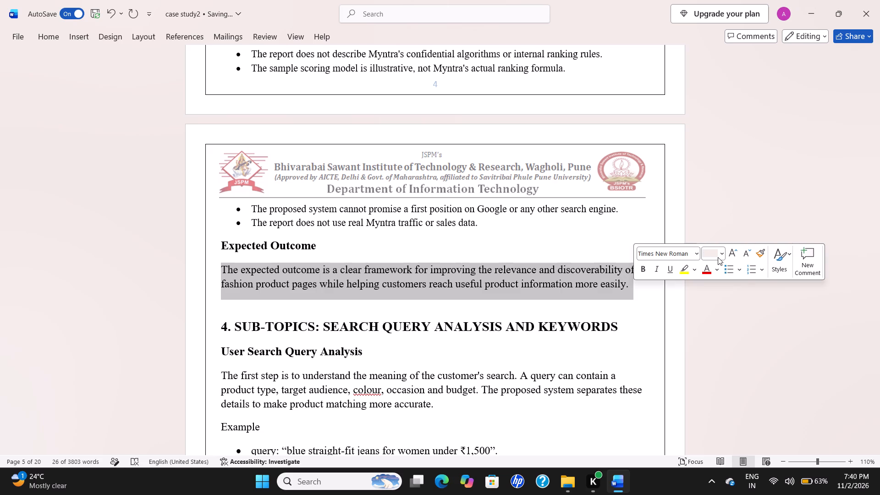
left_click(721, 252)
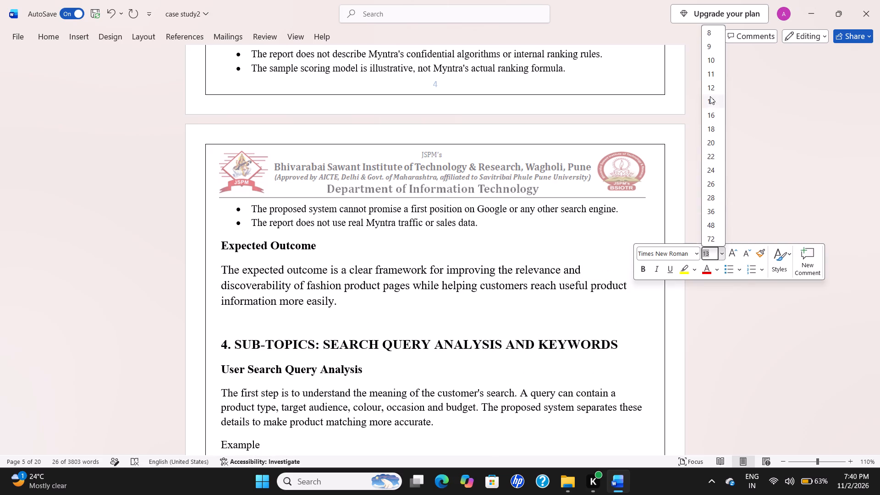
left_click(718, 79)
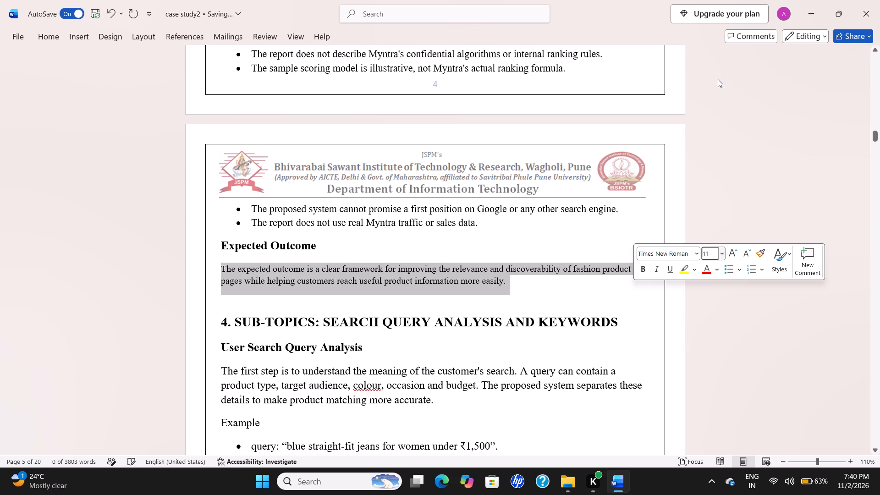
left_click(720, 256)
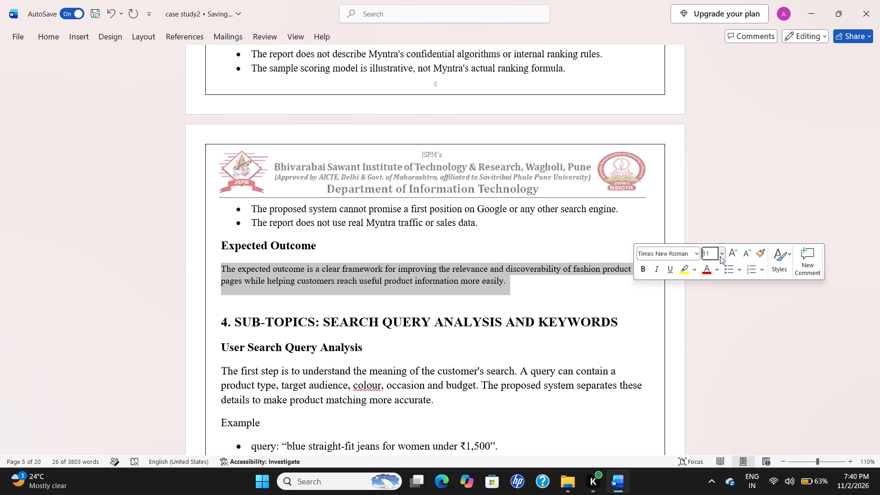
left_click(713, 93)
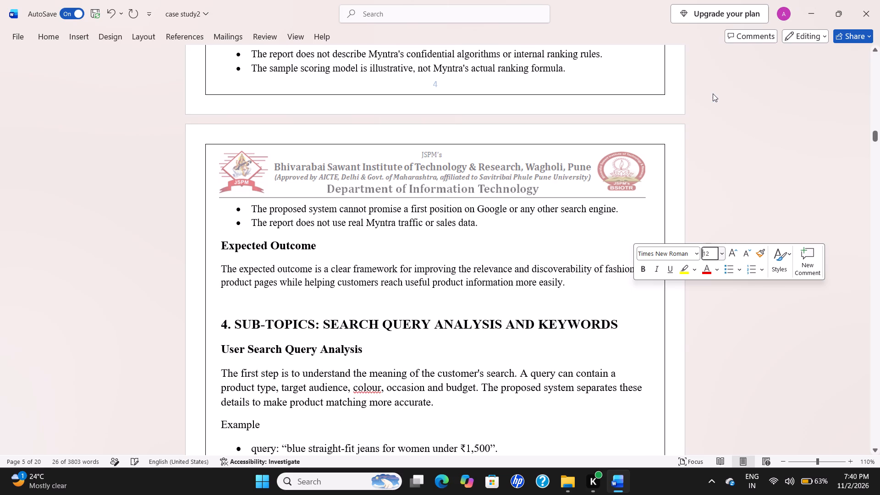
left_click(619, 354)
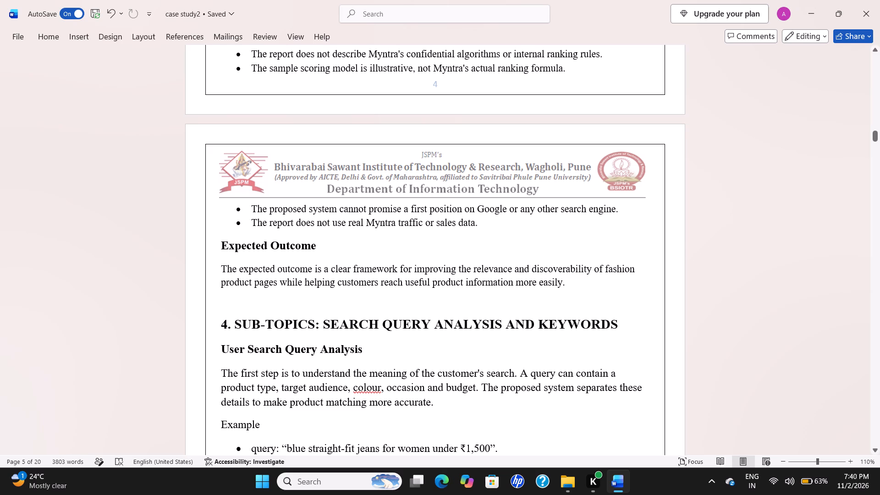
Delete the blank line above the heading 4. SUB-TOPICS: SEARCH QUERY ANALYSIS AND KEYWORDS.
left_click(233, 313)
key("BackSpace")
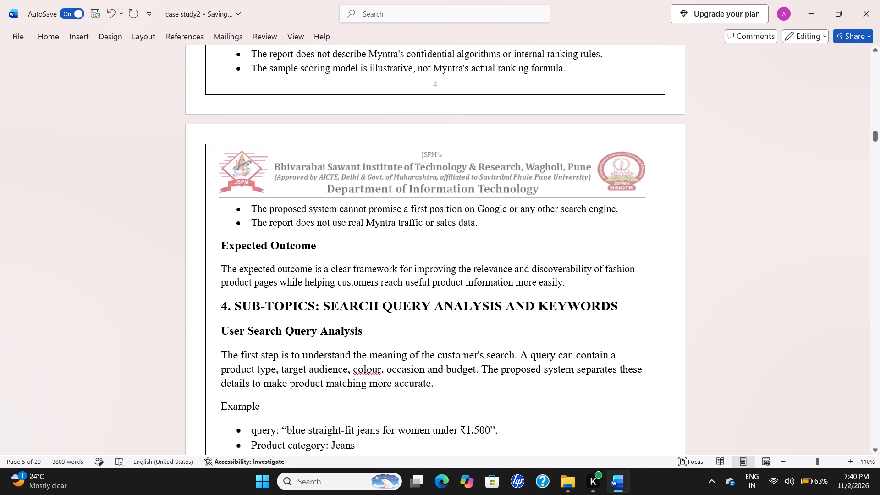
Set the heading 4. SUB-TOPICS: SEARCH QUERY ANALYSIS AND KEYWORDS and the subheading User Search Query Analysis to 14-point size.
left_click_drag(222, 307, 365, 332)
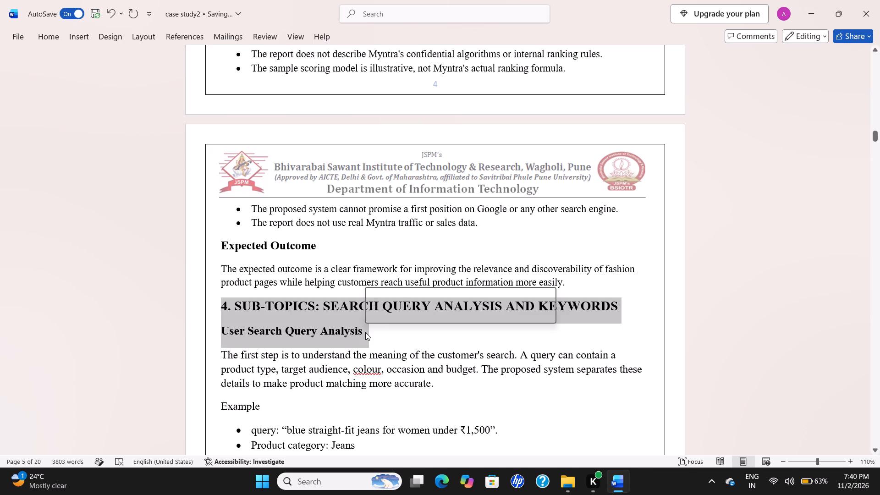
left_click(453, 300)
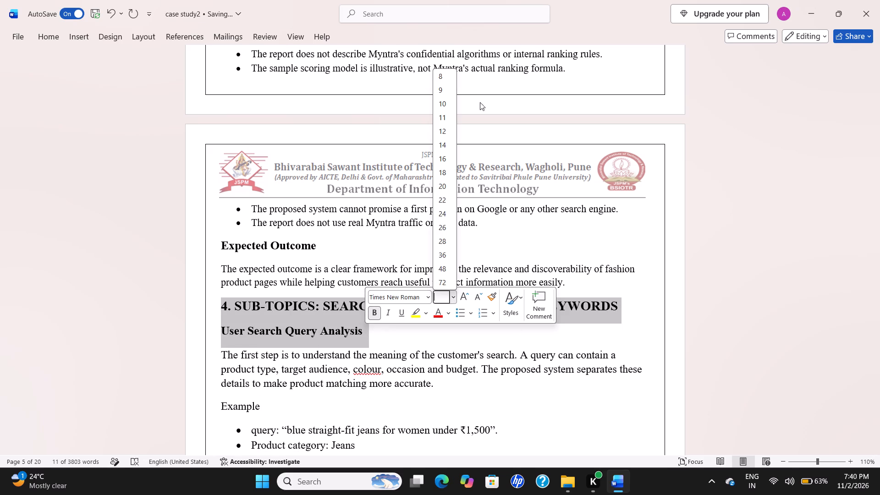
left_click(450, 144)
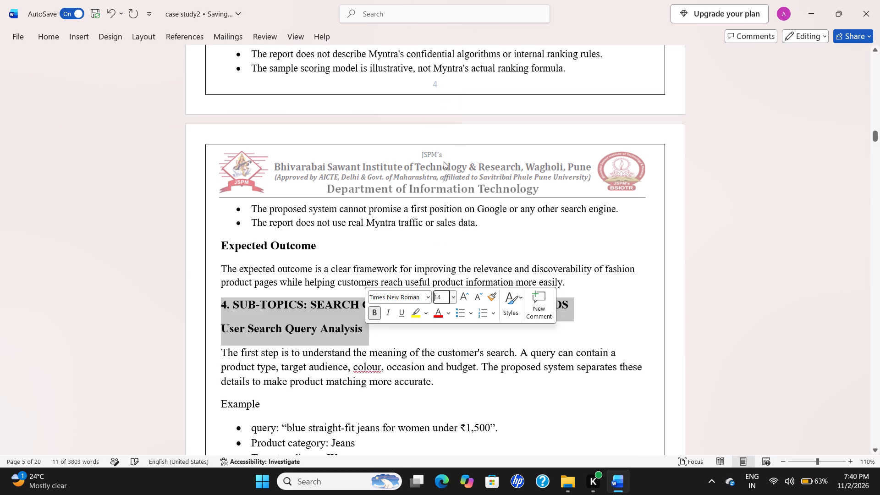
left_click(392, 343)
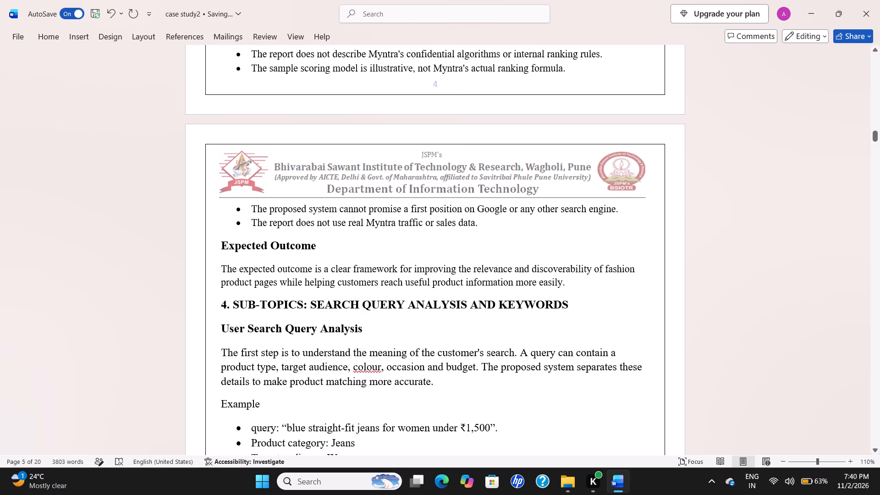
Set the paragraph, the Example line and all seven bullet points under User Search Query Analysis to 12-point size.
left_click_drag(221, 356, 274, 408)
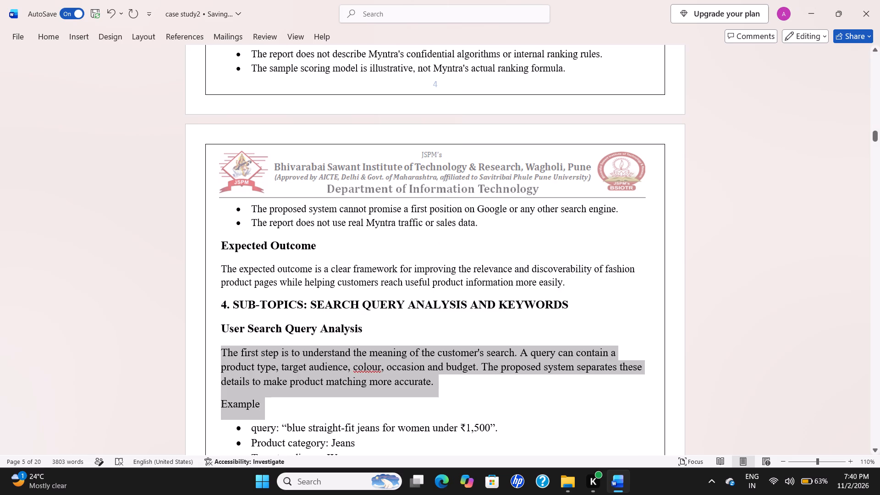
left_click_drag(274, 408, 396, 306)
scroll(289, 439, "up", 1)
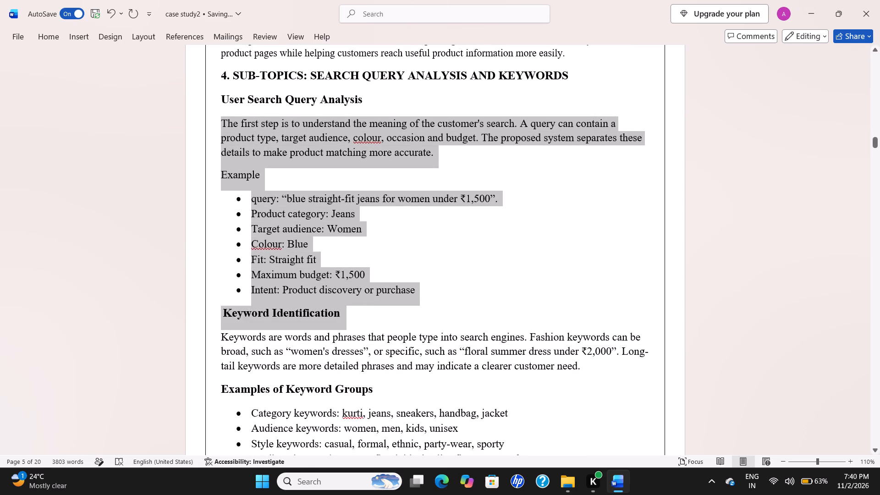
left_click_drag(396, 306, 437, 293)
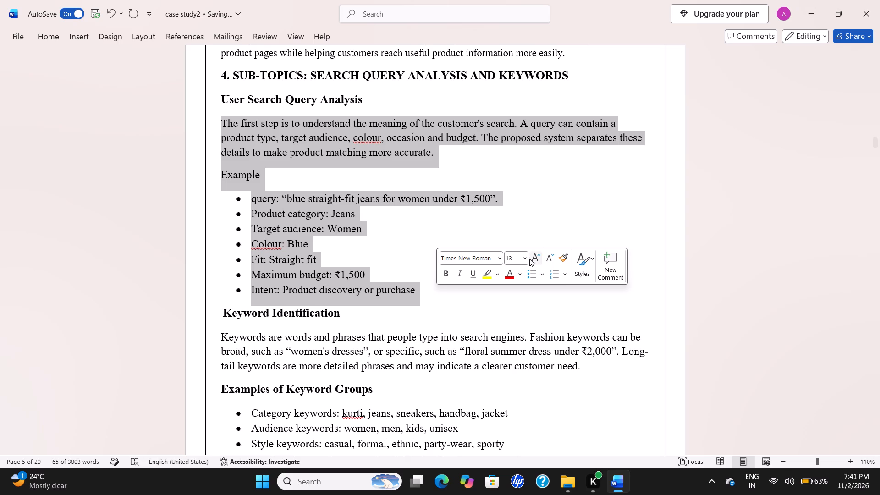
left_click(529, 258)
left_click(529, 258)
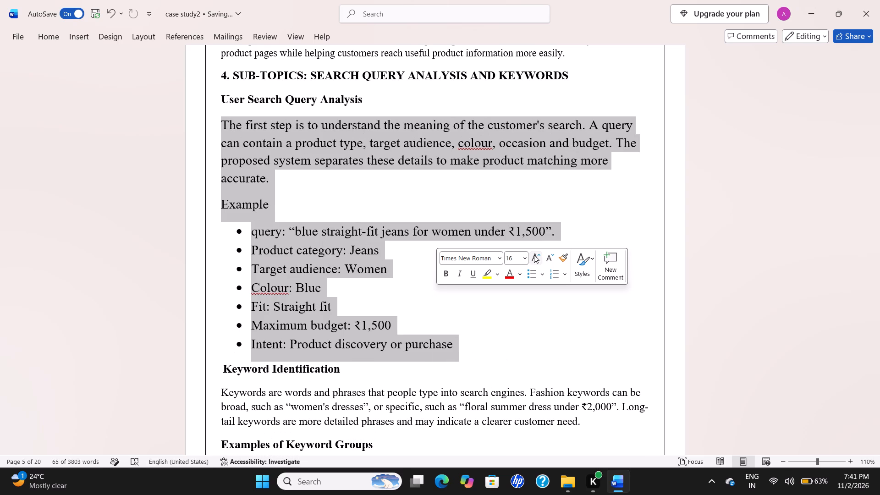
left_click(547, 260)
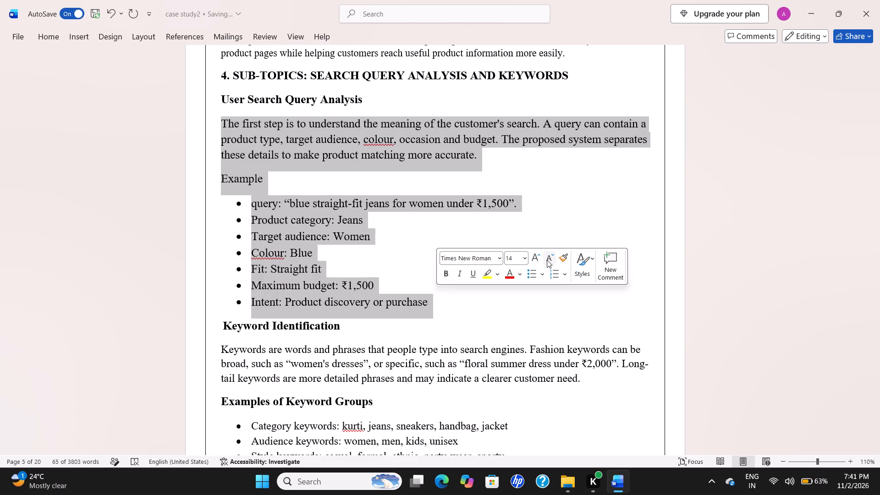
left_click(547, 260)
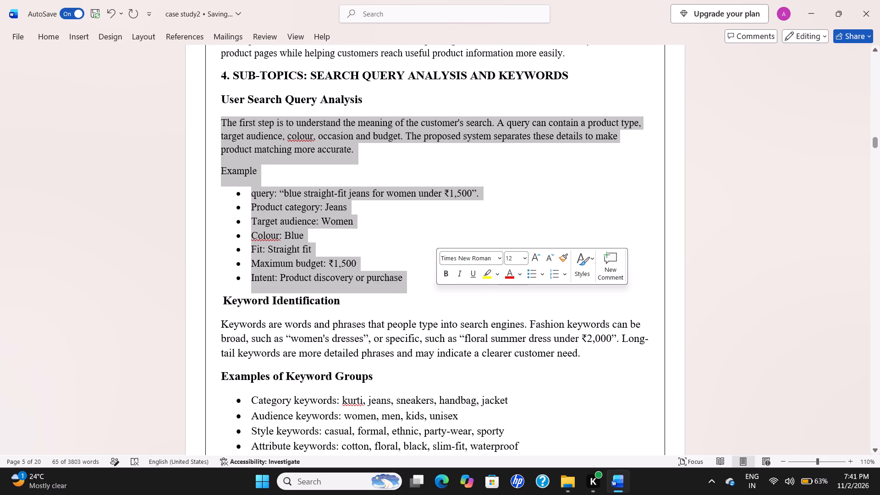
left_click(283, 348)
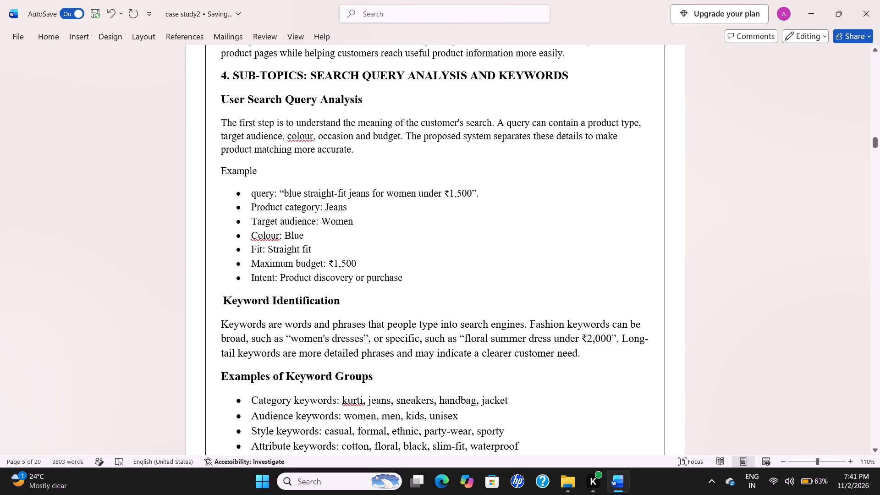
Check the size of the heading Keyword Identification and set the body paragraph below it to 12-point size.
left_click_drag(226, 302, 396, 297)
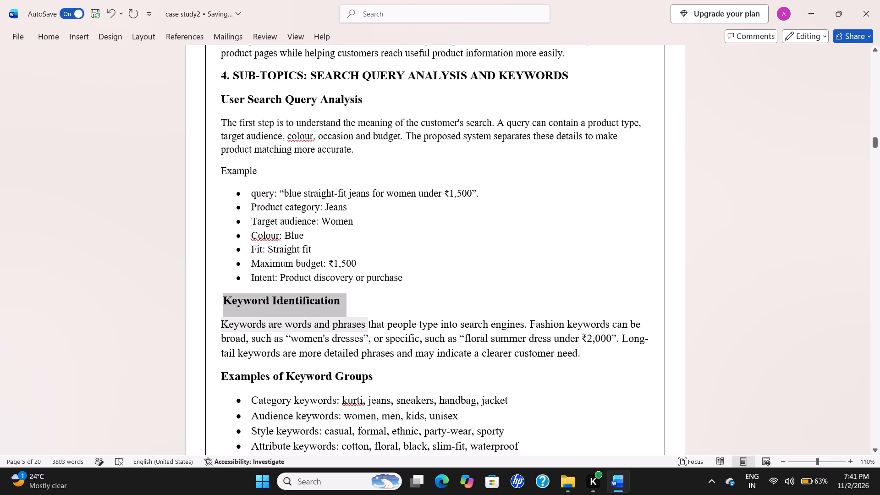
left_click_drag(396, 297, 412, 297)
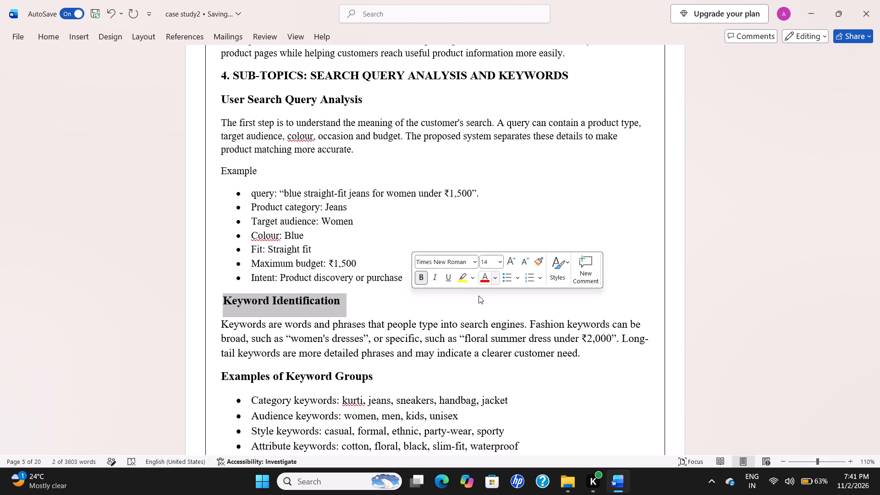
left_click(401, 306)
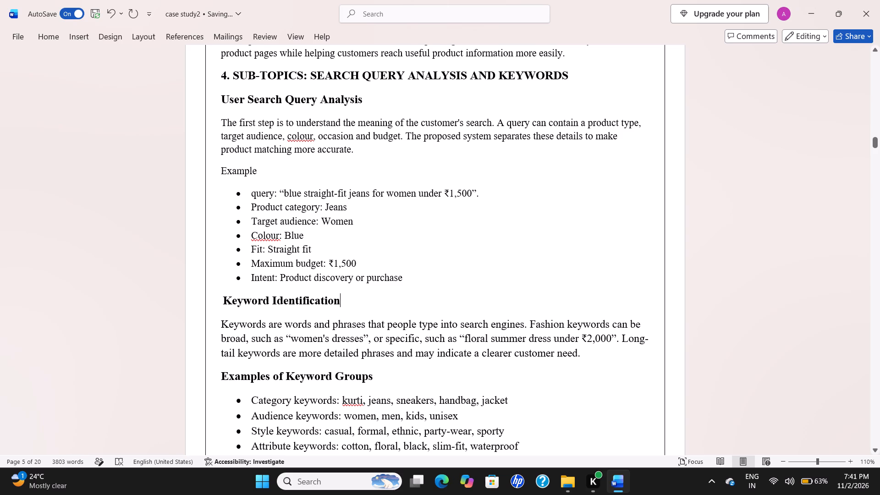
left_click_drag(220, 324, 497, 282)
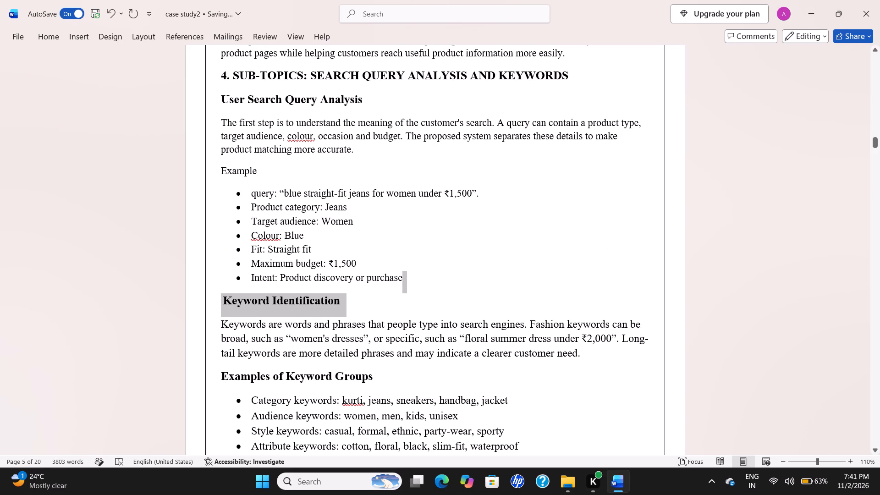
left_click(583, 344)
left_click_drag(583, 344, 578, 345)
left_click(579, 349)
left_click_drag(579, 349, 301, 309)
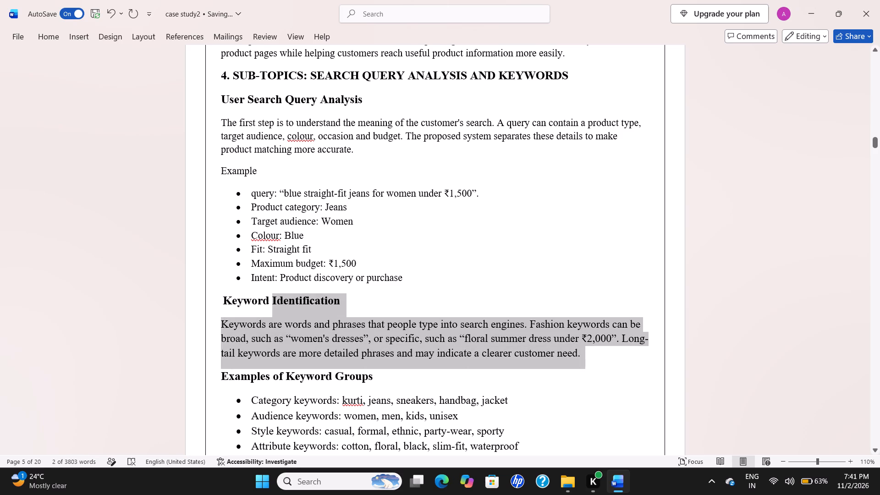
left_click_drag(301, 309, 245, 330)
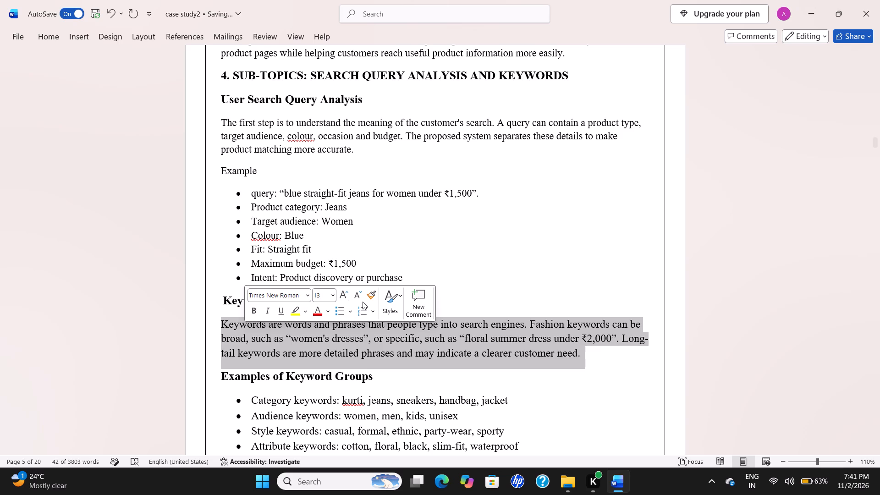
left_click(363, 300)
left_click(378, 375)
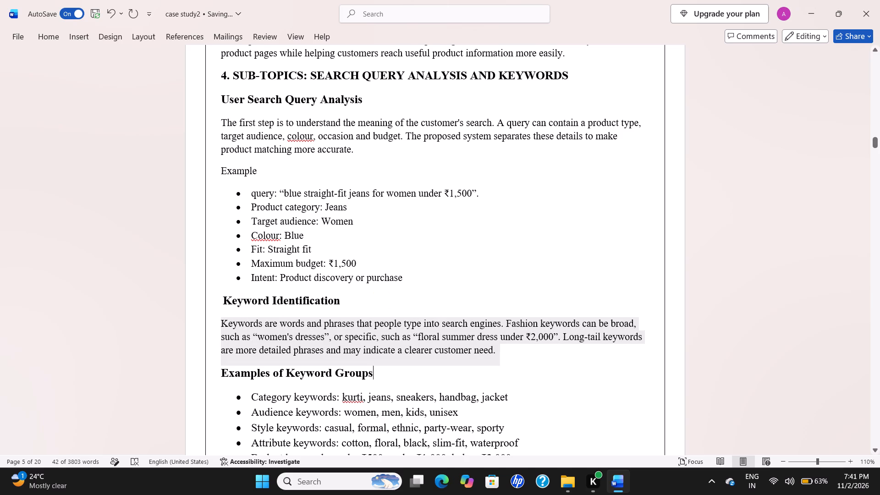
Check the size of the heading Examples of Keyword Groups and set its six bullet points and closing paragraph to 12-point size.
left_click_drag(378, 375, 218, 379)
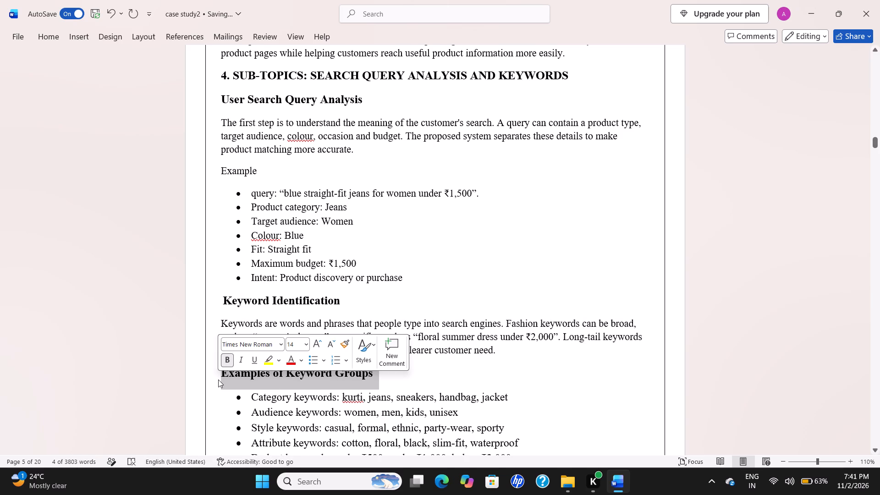
left_click(348, 381)
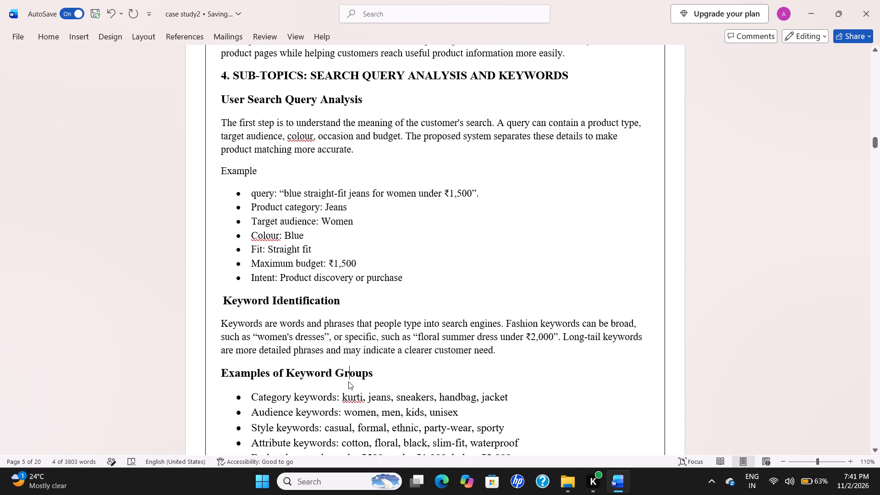
scroll(348, 381, "down", 2)
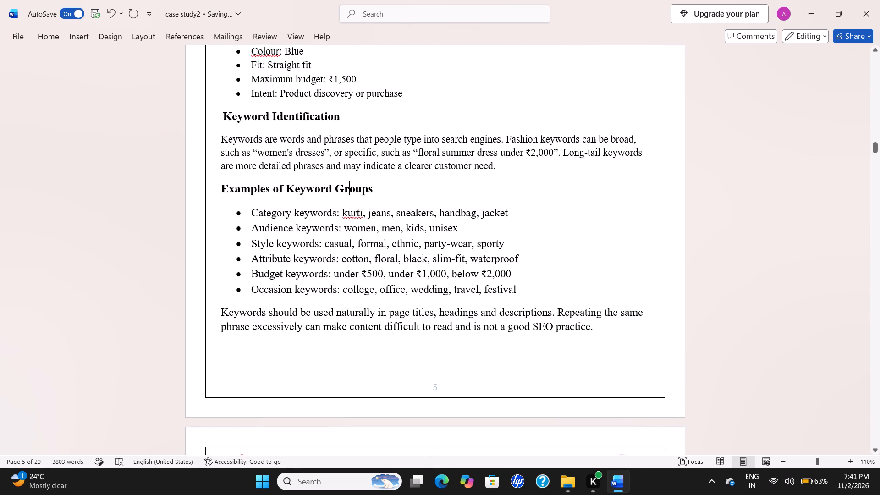
left_click_drag(248, 207, 349, 351)
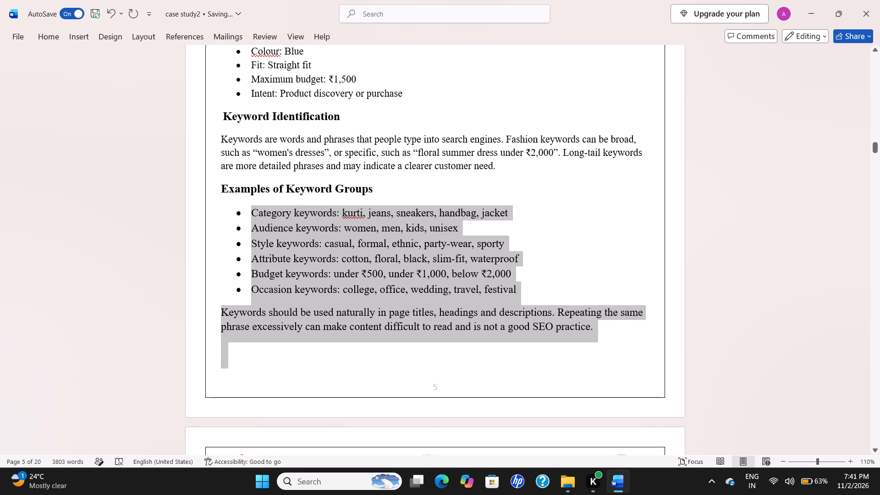
left_click_drag(349, 351, 470, 357)
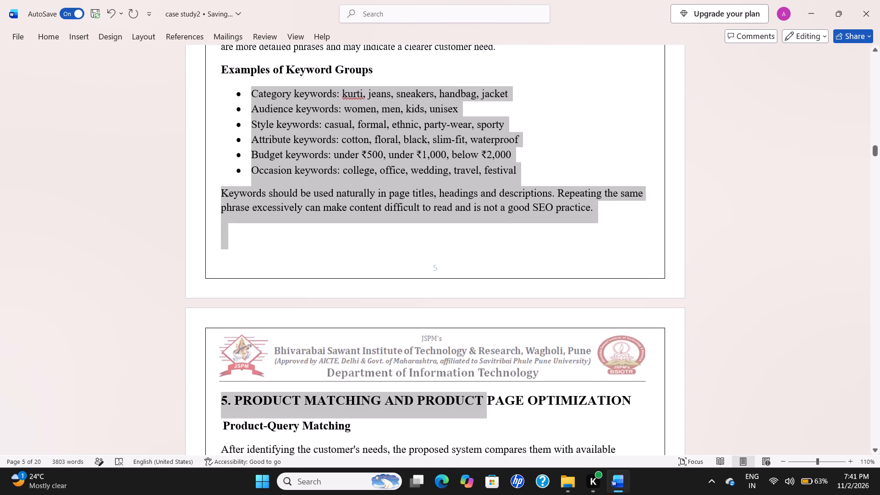
left_click_drag(470, 357, 620, 268)
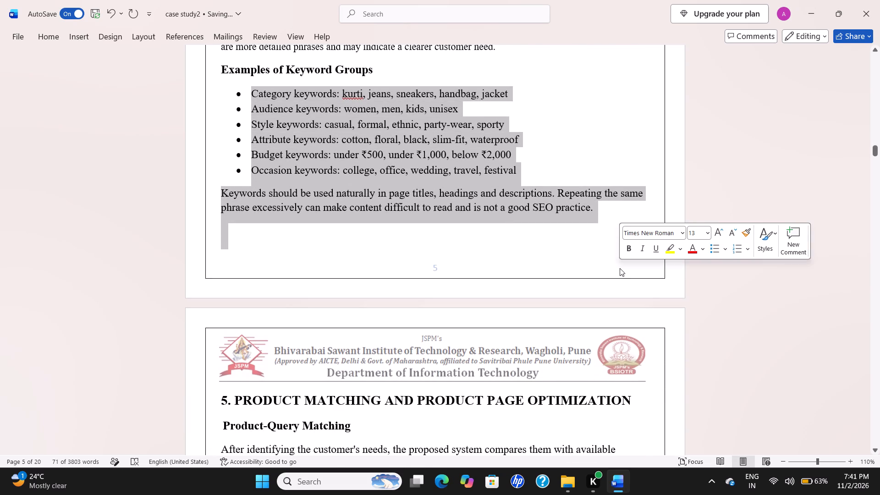
left_click(729, 228)
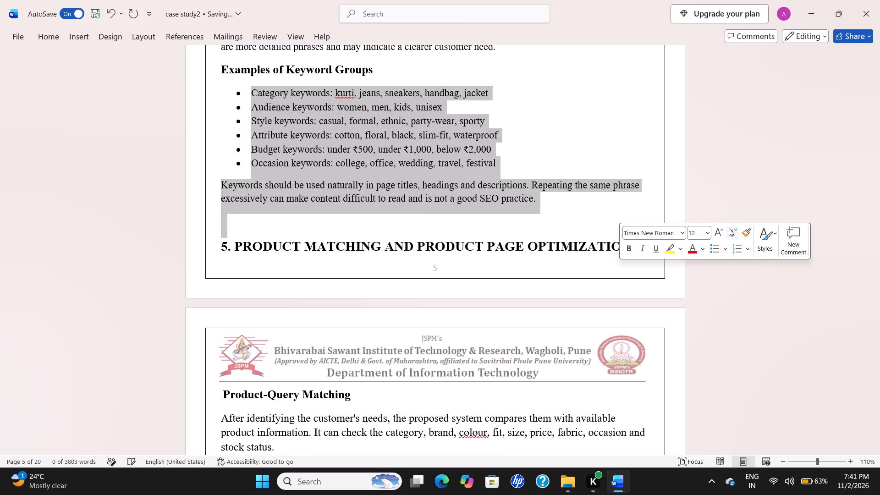
left_click(551, 268)
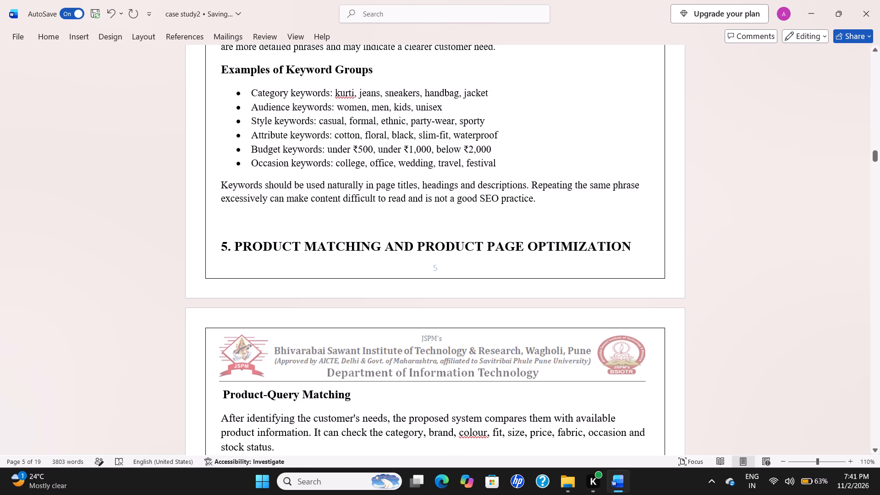
Insert a blank line at the end of page 5 to move heading 5. PRODUCT MATCHING AND PRODUCT PAGE OPTIMIZATION onto page 6.
left_click(223, 226)
key("Return")
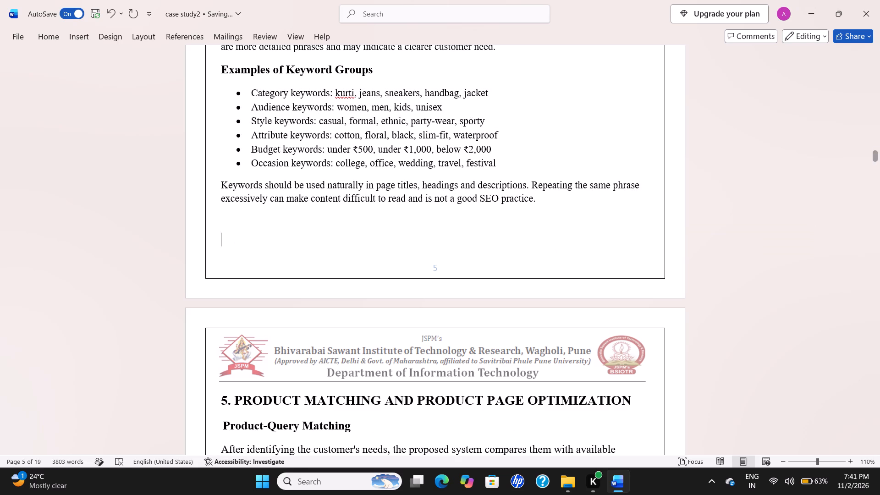
Set the heading text PRODUCT MATCHING AND PRODUCT PAGE OPTIMIZATION and the subheading Product-Query Matching to 14-point size.
scroll(223, 226, "down", 2)
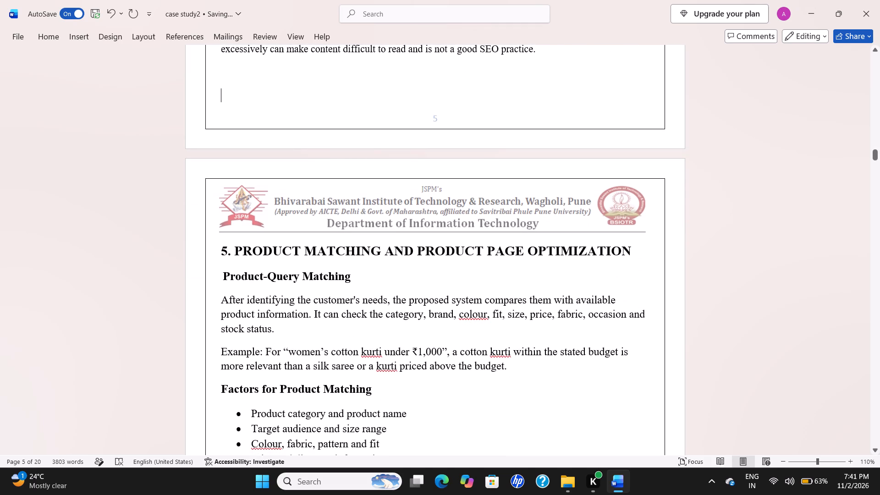
left_click_drag(225, 252, 361, 283)
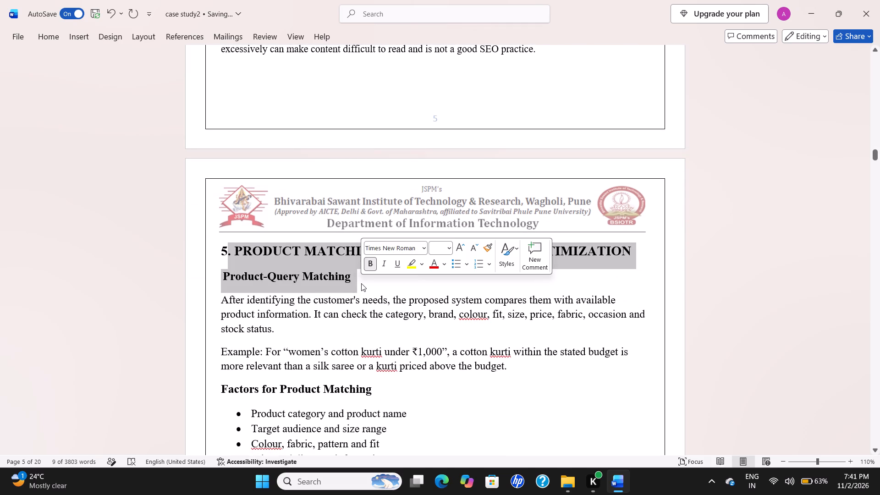
left_click(461, 249)
left_click(473, 246)
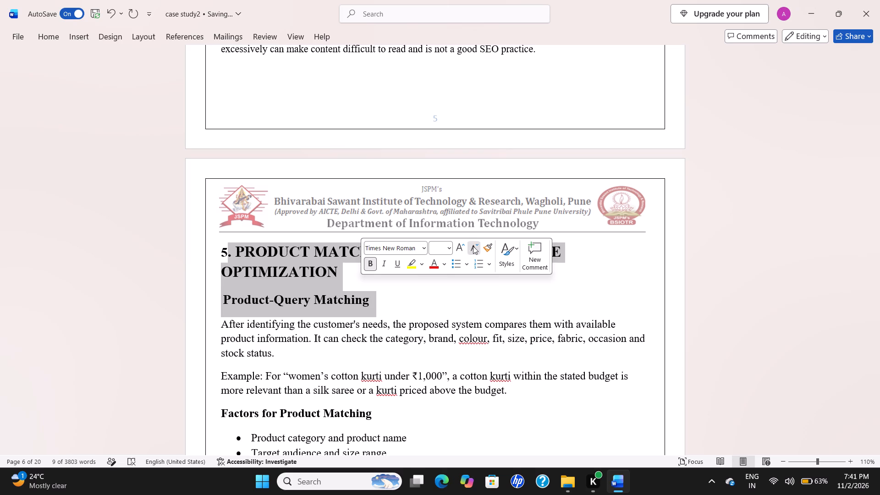
left_click(448, 253)
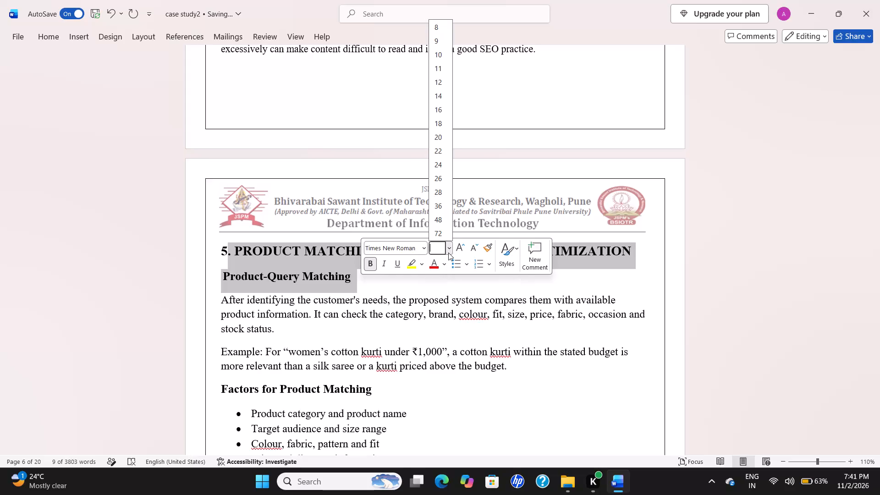
left_click(437, 98)
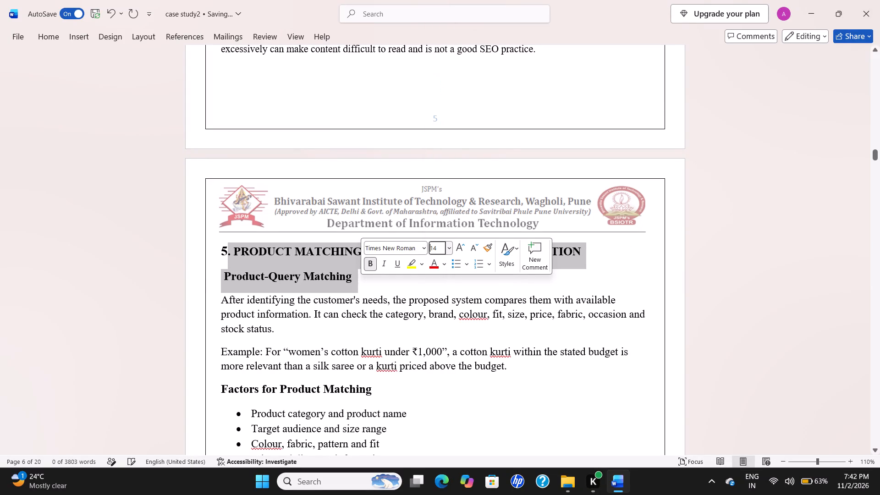
left_click(463, 292)
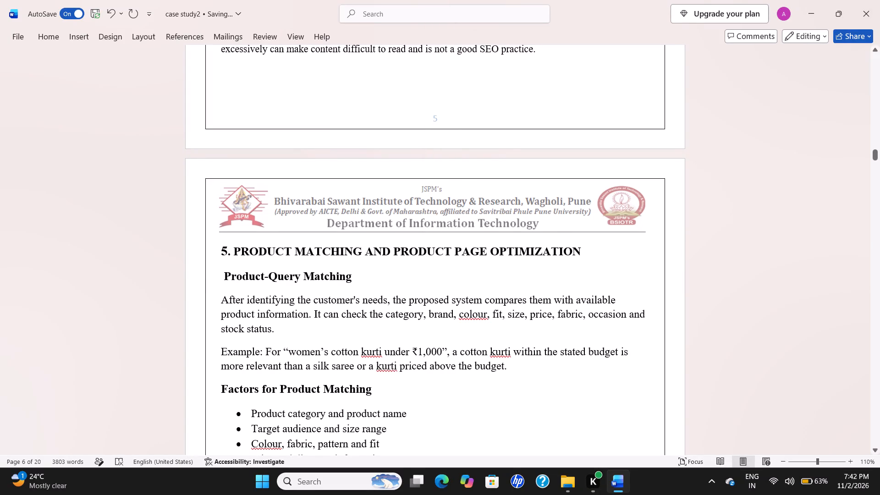
Set the body paragraph and the Example paragraph under Product-Query Matching to 12-point size.
left_click_drag(221, 300, 362, 360)
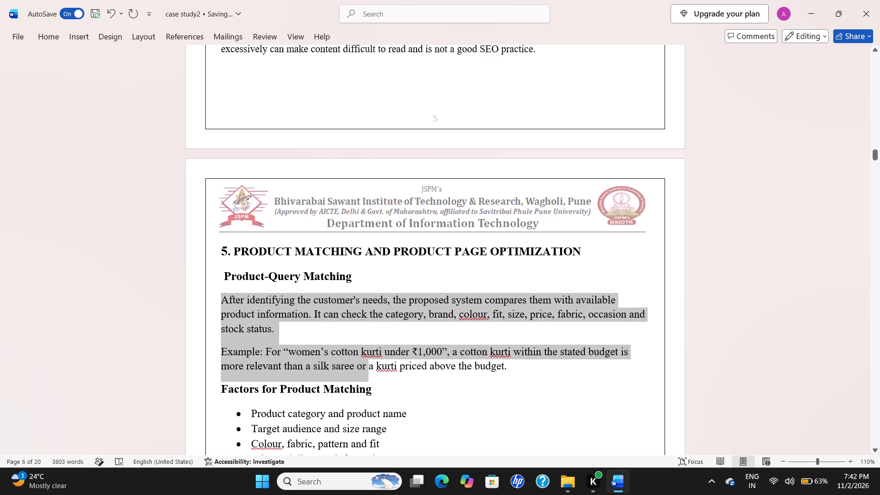
left_click_drag(362, 360, 503, 373)
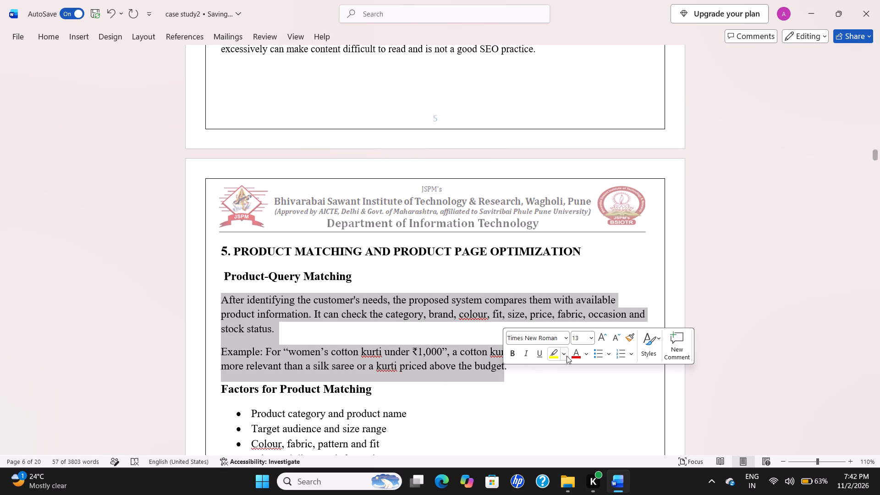
left_click(610, 336)
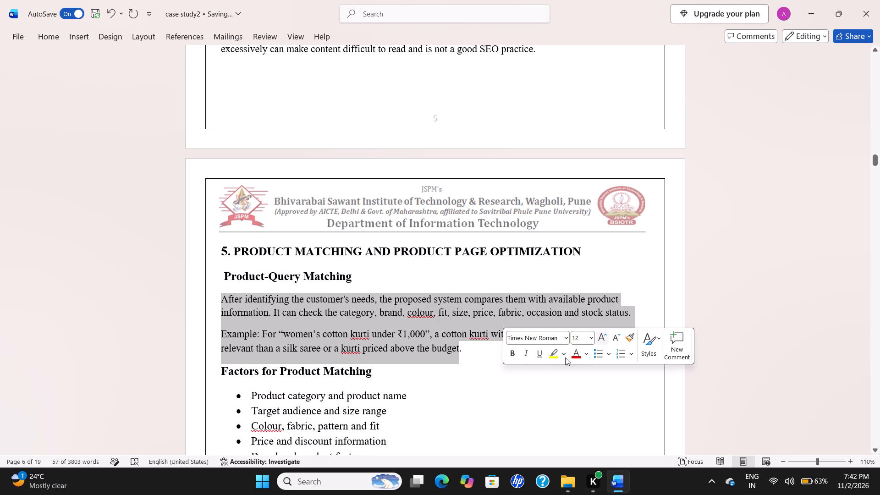
left_click(481, 399)
scroll(481, 399, "down", 1)
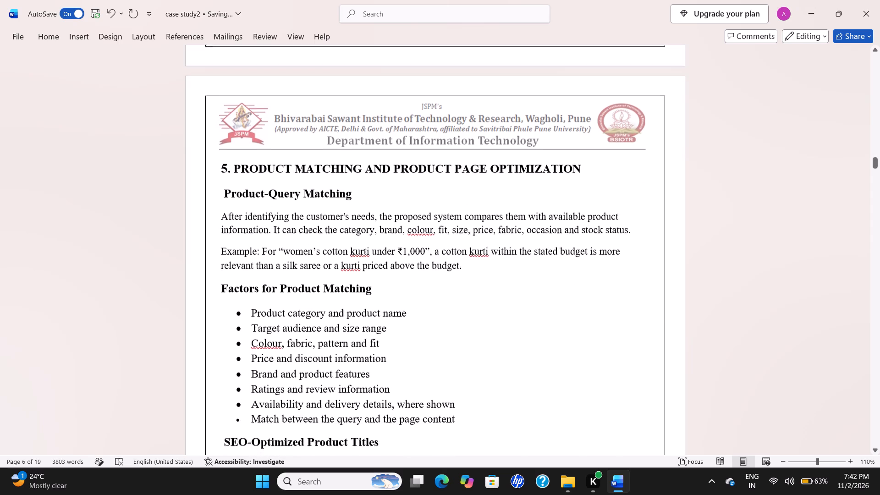
Check the size of the heading Factors for Product Matching and set its eight bullet points to 12-point size.
scroll(481, 399, "down", 2)
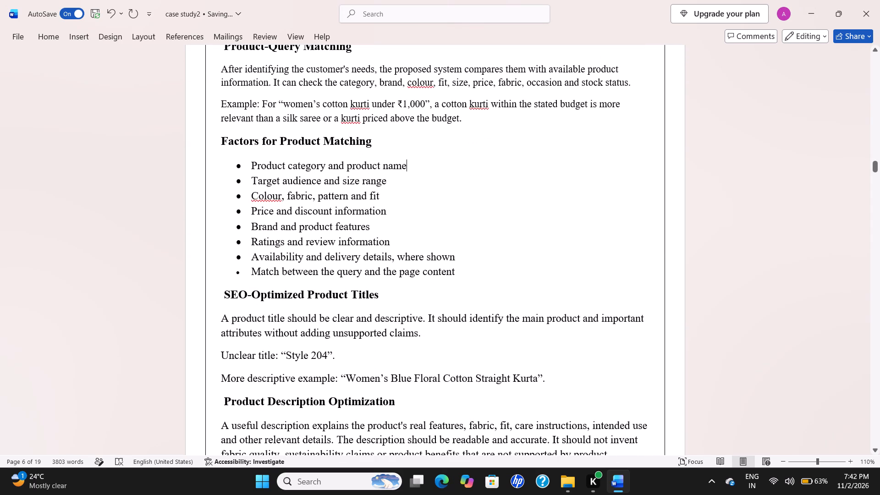
left_click_drag(221, 143, 361, 141)
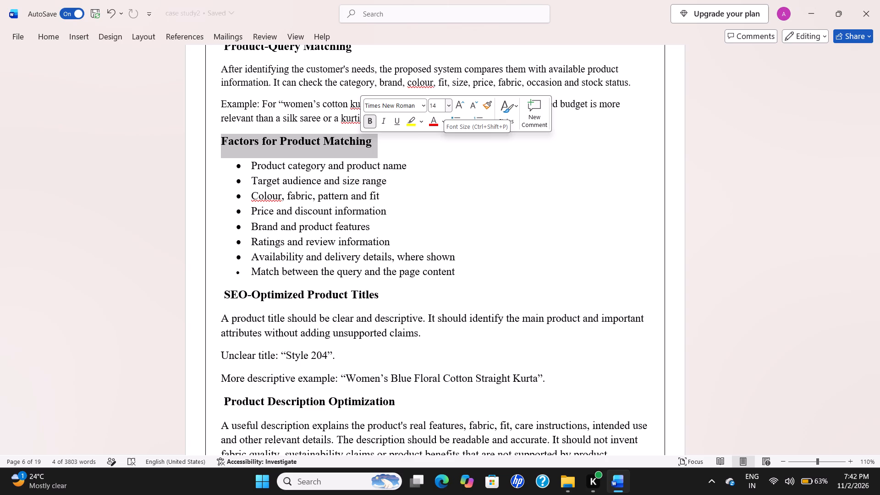
left_click(437, 174)
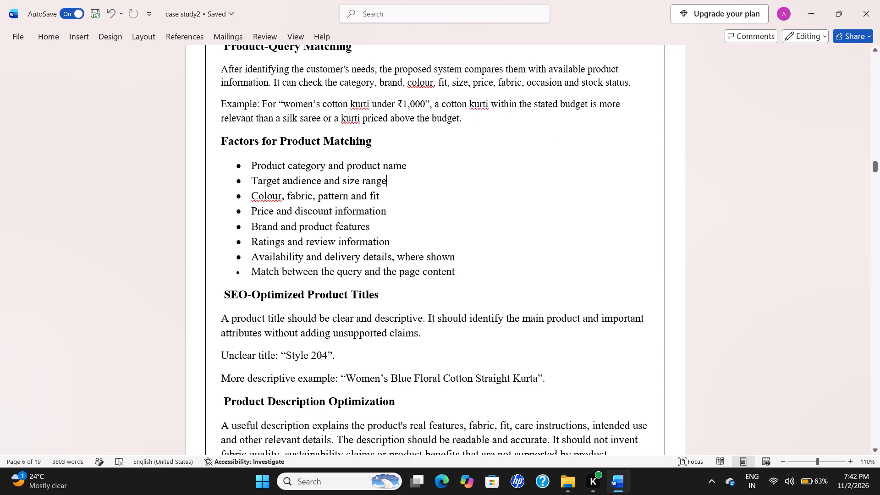
left_click_drag(247, 166, 250, 166)
left_click_drag(250, 166, 423, 288)
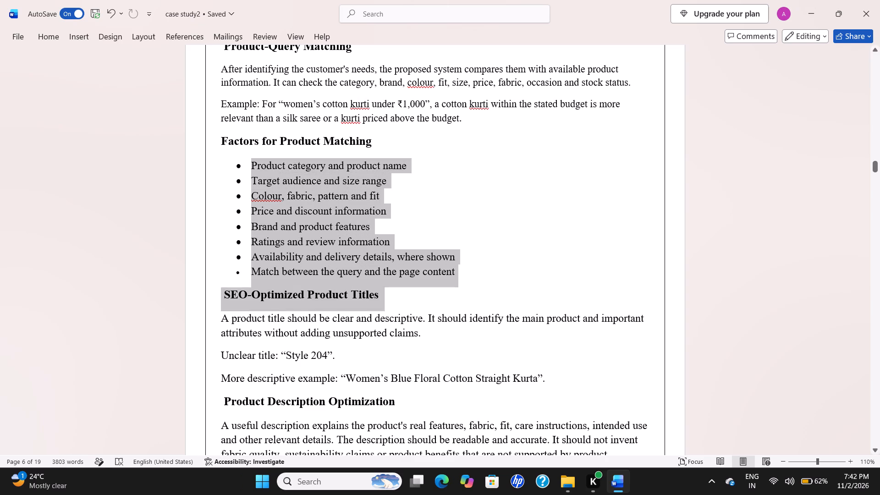
left_click_drag(423, 288, 515, 271)
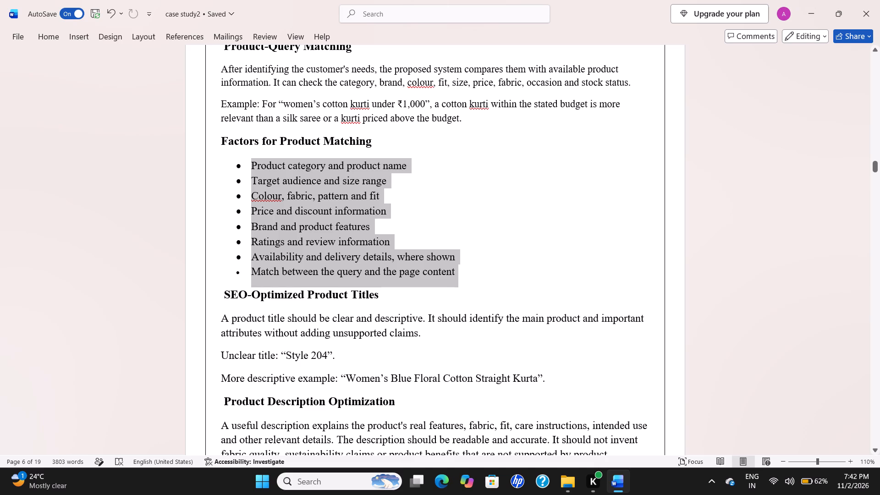
left_click_drag(515, 271, 462, 273)
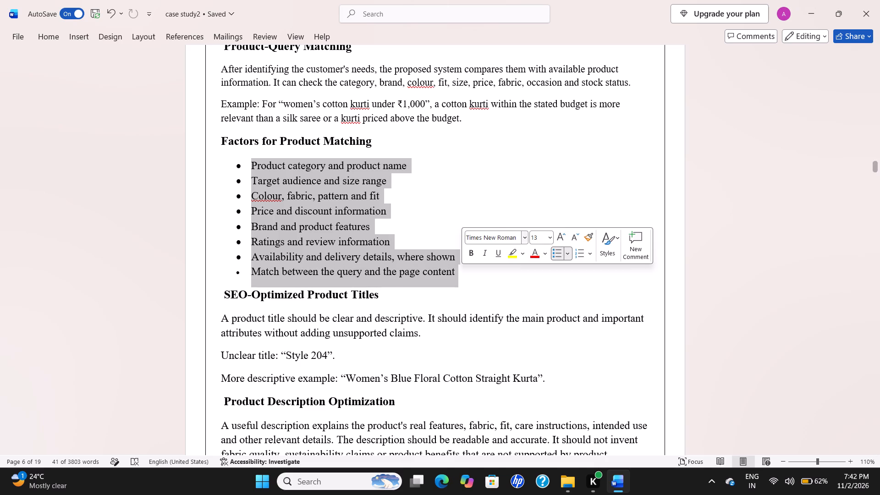
left_click(575, 240)
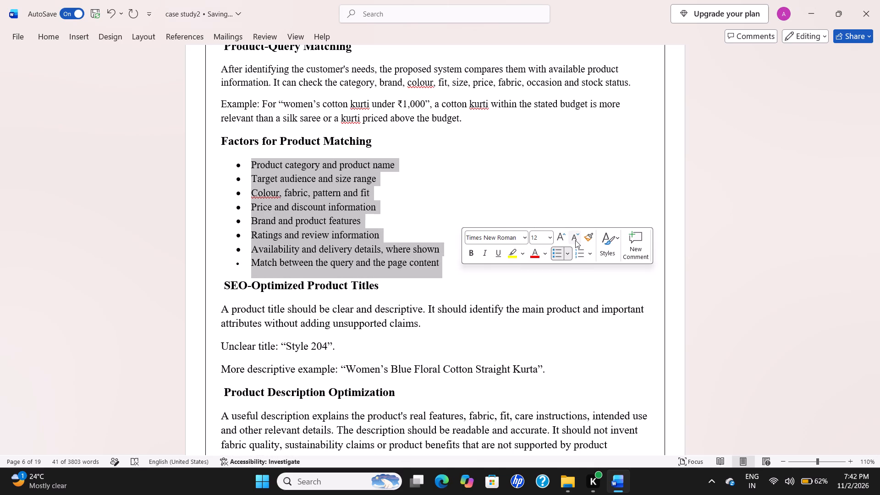
left_click(564, 284)
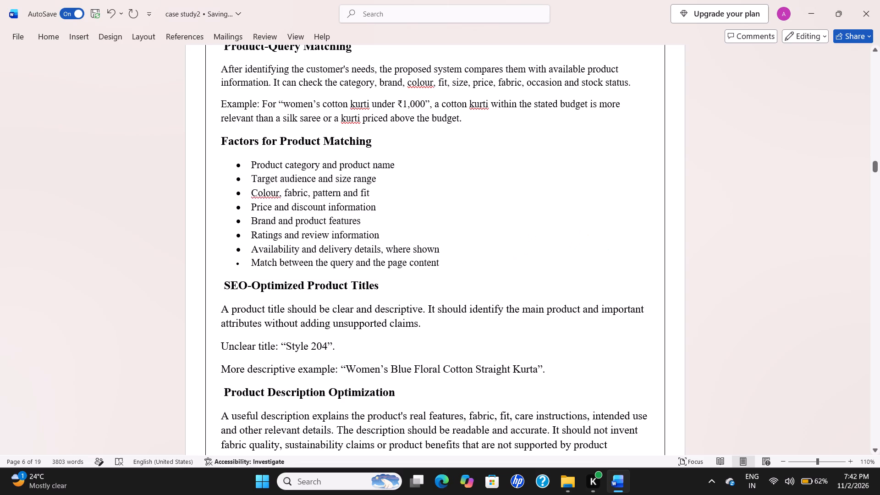
Check the size of the heading SEO-Optimized Product Titles and set the three paragraphs under it to 12-point size.
left_click_drag(225, 290, 319, 282)
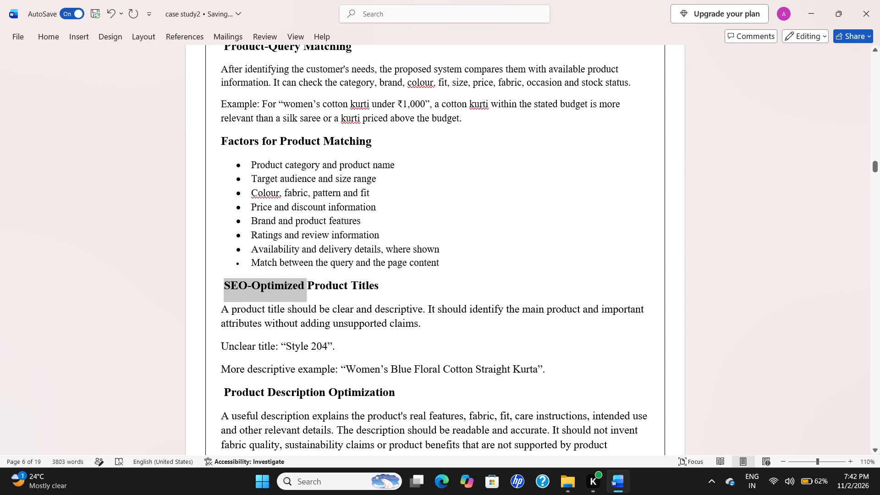
left_click_drag(319, 282, 373, 287)
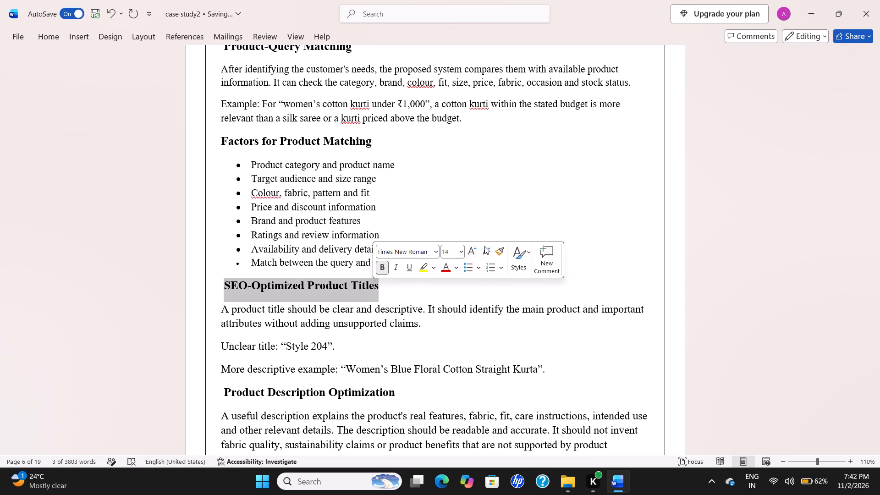
left_click(457, 288)
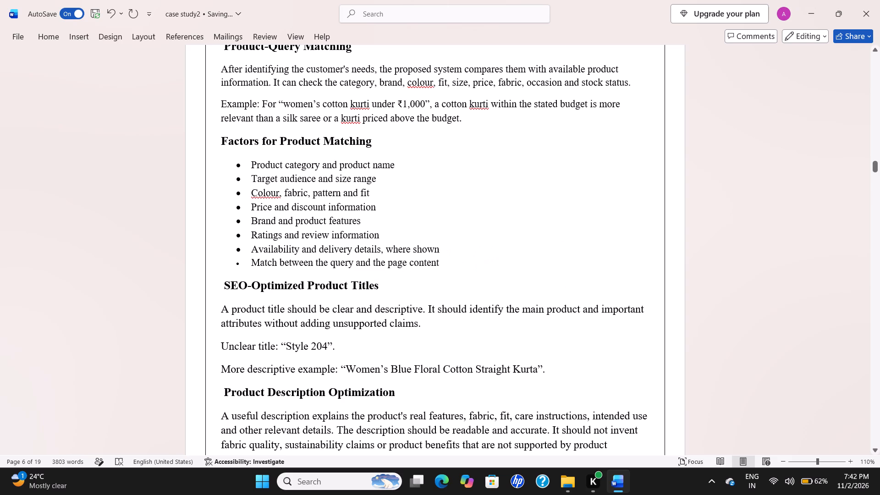
scroll(457, 288, "down", 1)
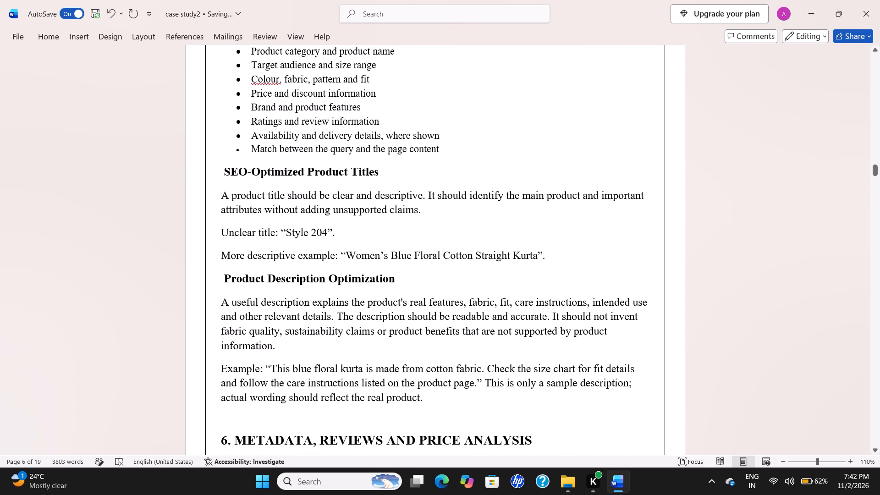
left_click_drag(220, 191, 299, 228)
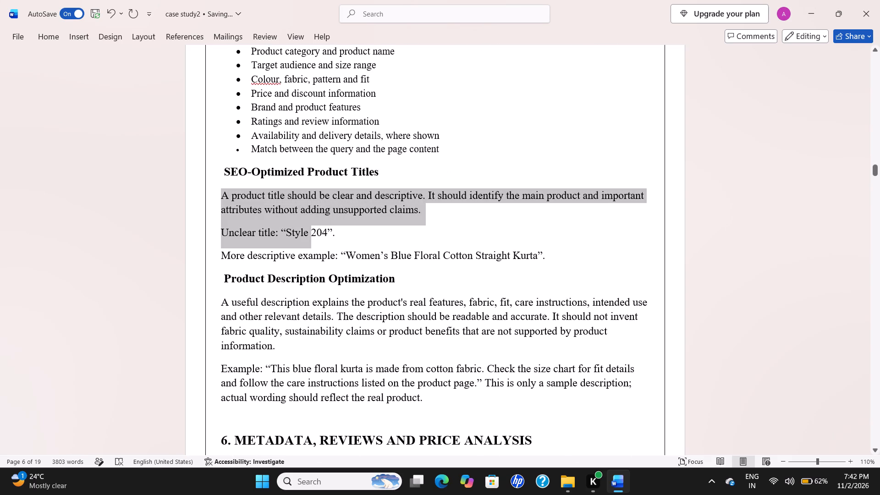
left_click_drag(299, 228, 499, 269)
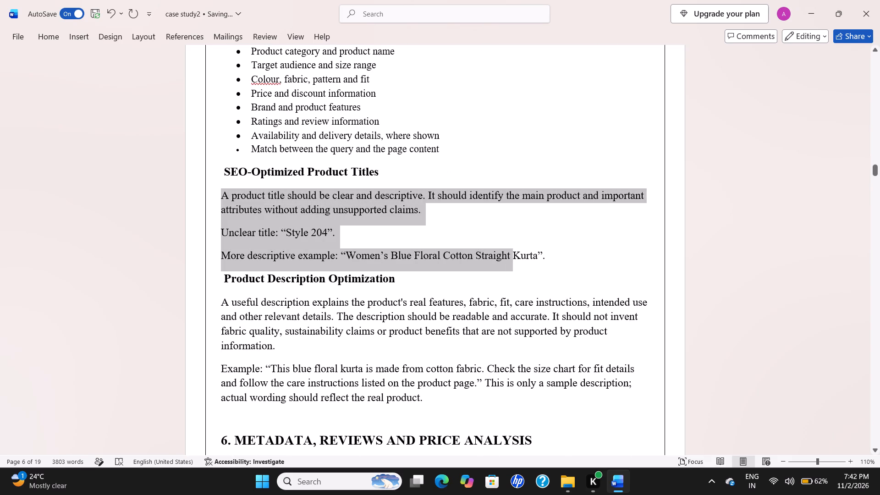
left_click_drag(499, 269, 549, 257)
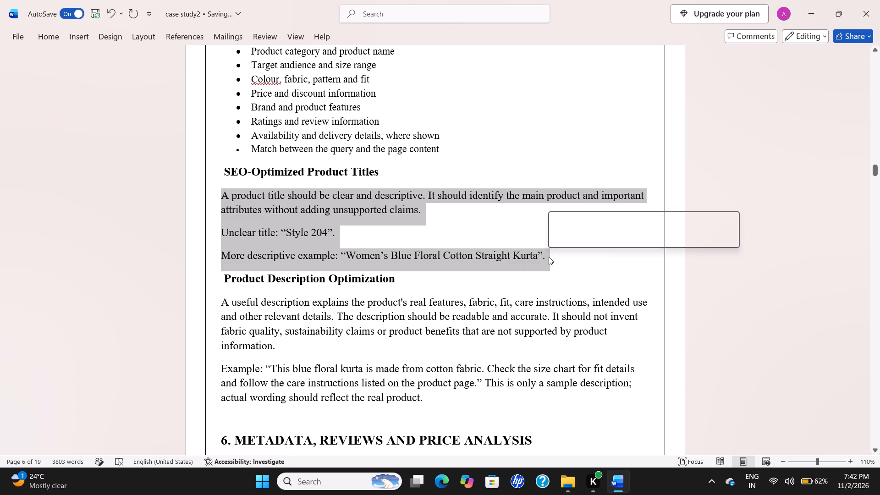
left_click(658, 215)
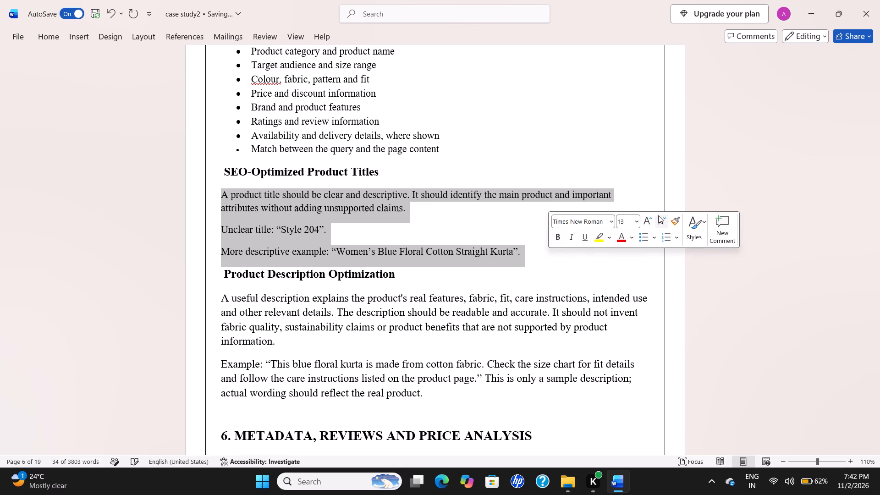
left_click(548, 286)
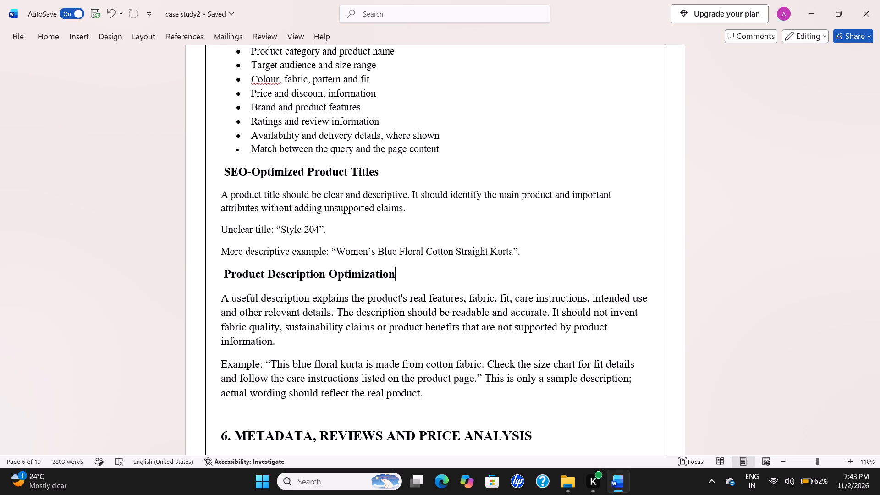
Check the size of the heading Product Description Optimization and set its body paragraph and Example paragraph to 12-point size.
scroll(548, 286, "down", 1)
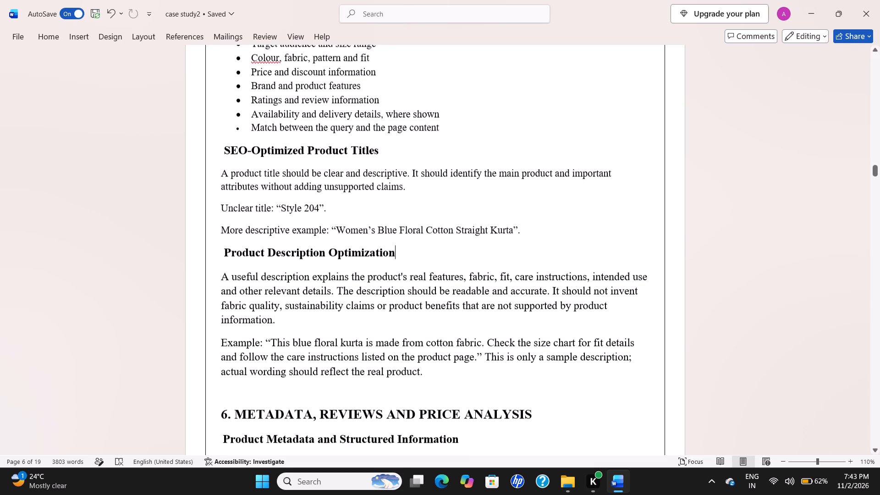
left_click(222, 258)
left_click_drag(222, 258, 367, 257)
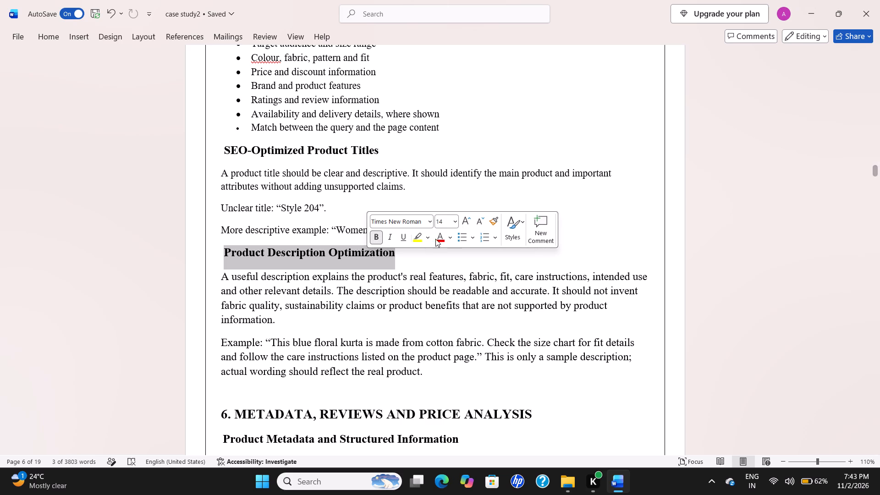
left_click(437, 253)
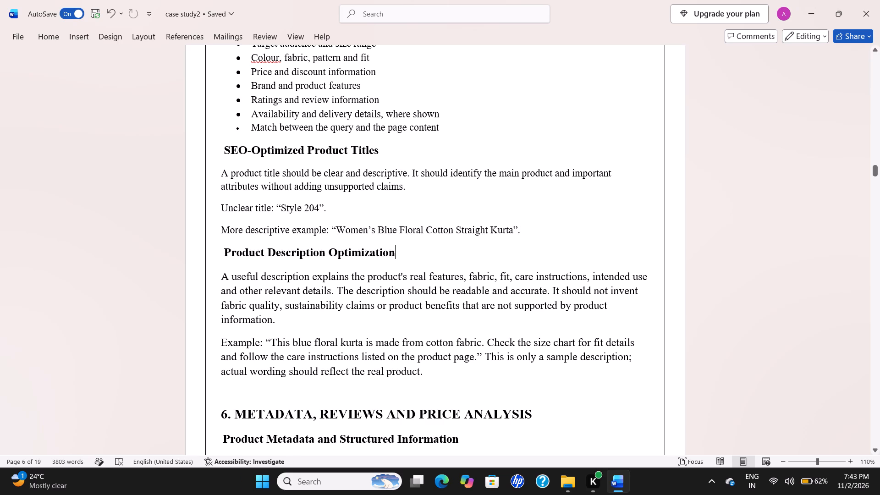
left_click_drag(222, 272, 332, 335)
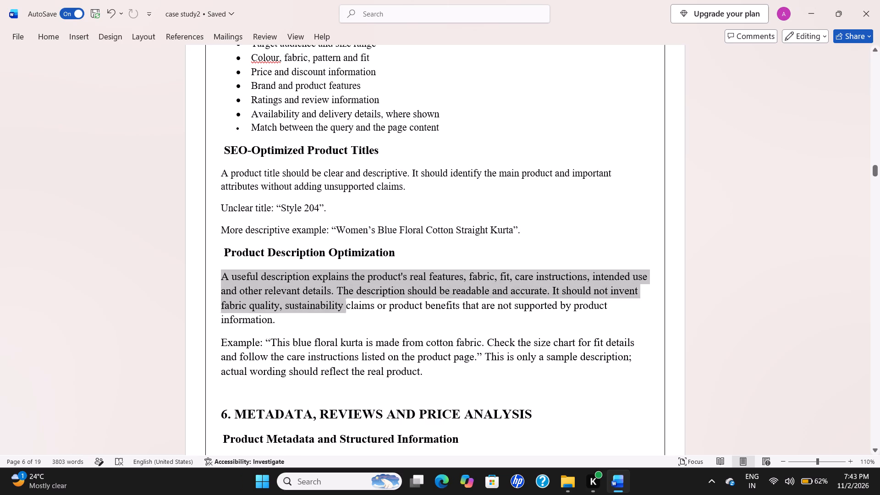
left_click_drag(332, 335, 435, 389)
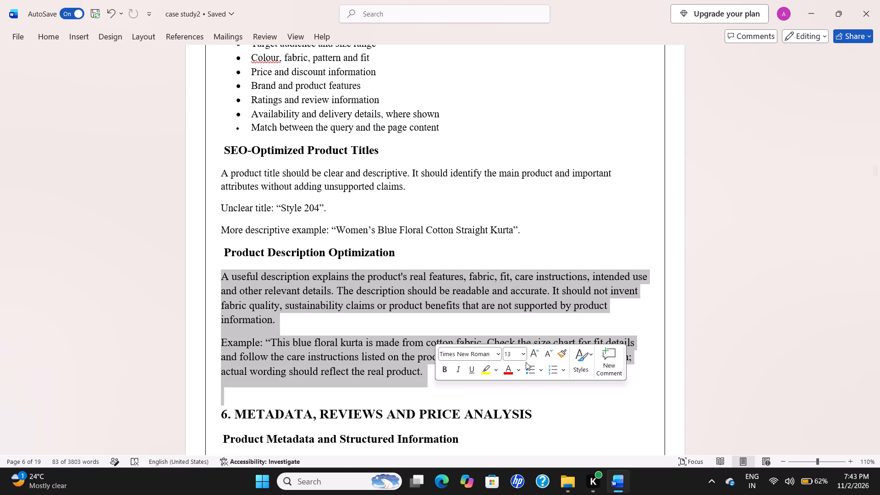
left_click(546, 351)
scroll(546, 351, "down", 2)
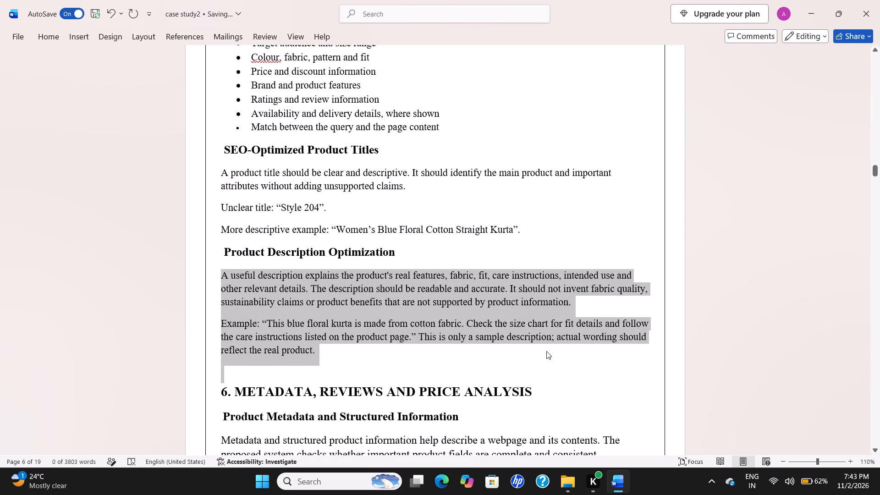
scroll(546, 351, "down", 1)
left_click(546, 351)
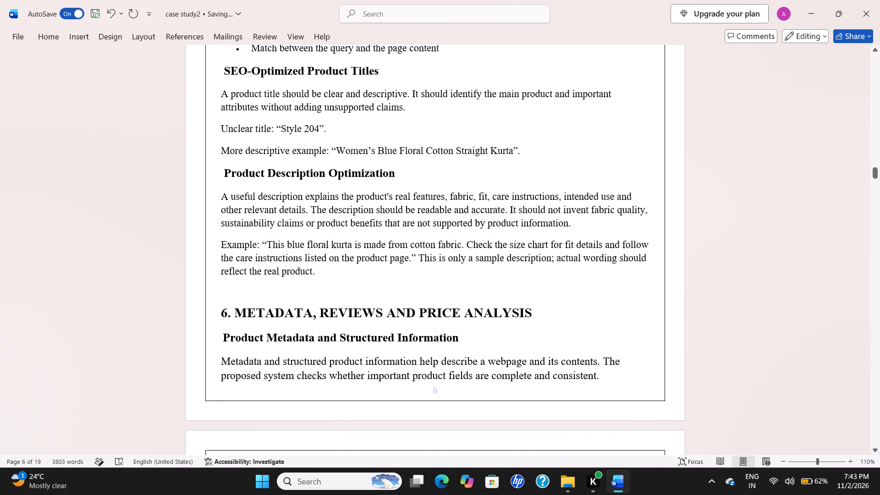
Set heading 6. METADATA, REVIEWS AND PRICE ANALYSIS and the subheading Product Metadata and Structured Information to 14-point size.
left_click_drag(222, 308, 360, 322)
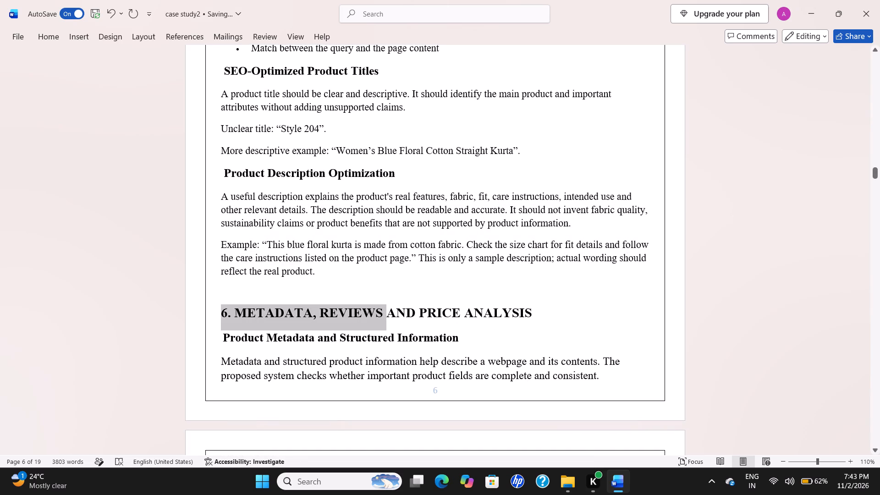
left_click_drag(360, 322, 447, 343)
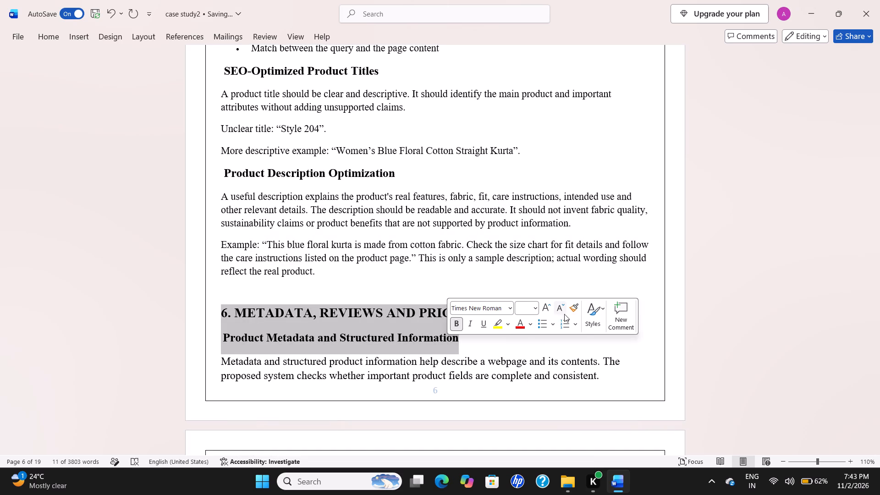
left_click(536, 311)
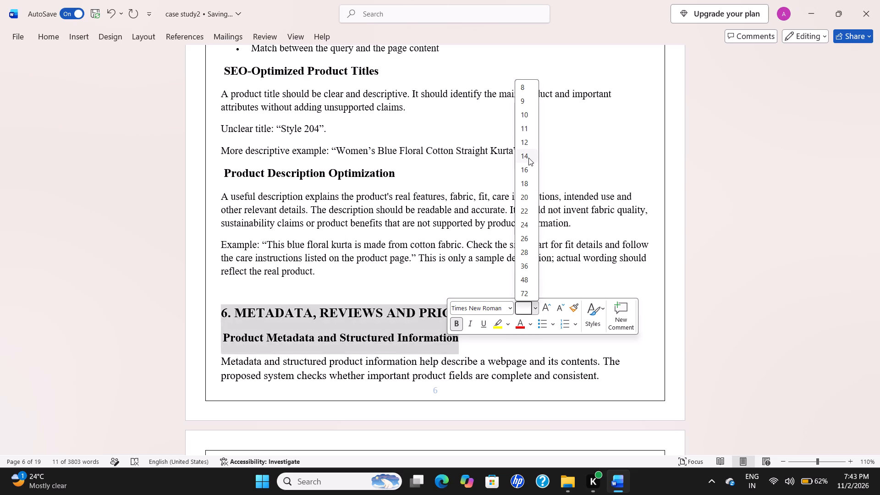
left_click(528, 158)
left_click(399, 286)
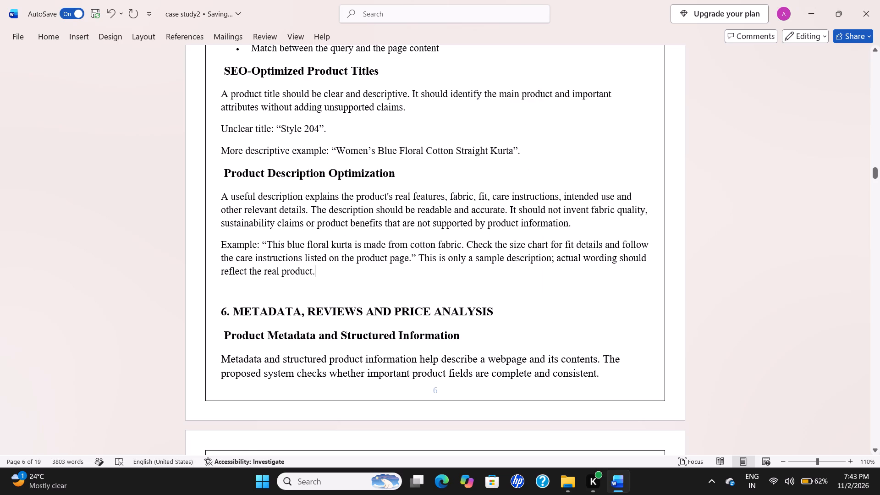
Save a copy as the Word document case study2 in the OneDrive Documents folder, replacing the existing file.
left_click(20, 33)
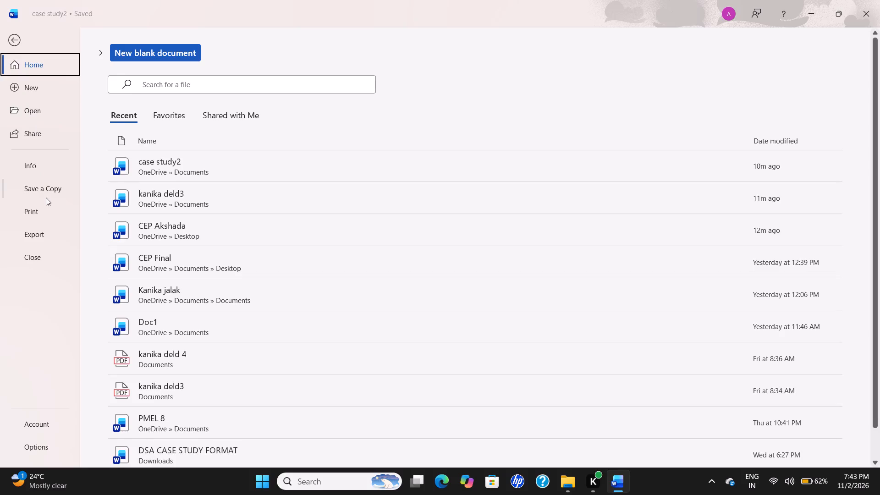
left_click(46, 198)
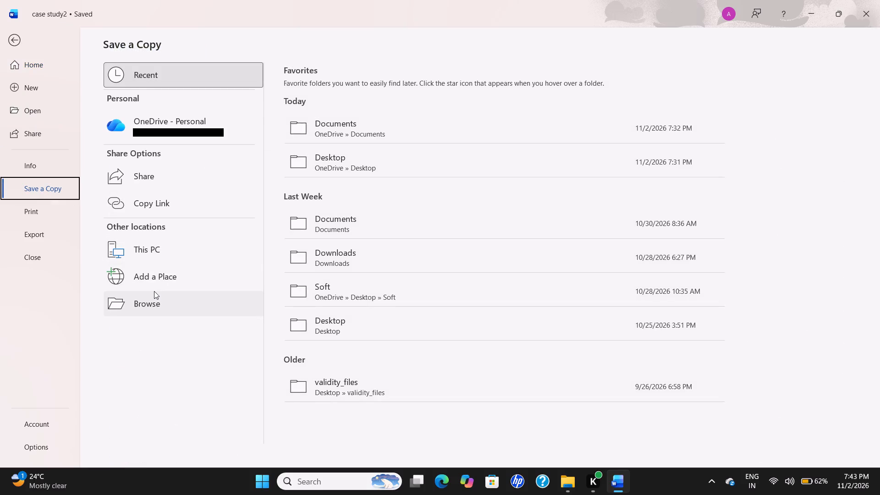
left_click(154, 291)
left_click(154, 291)
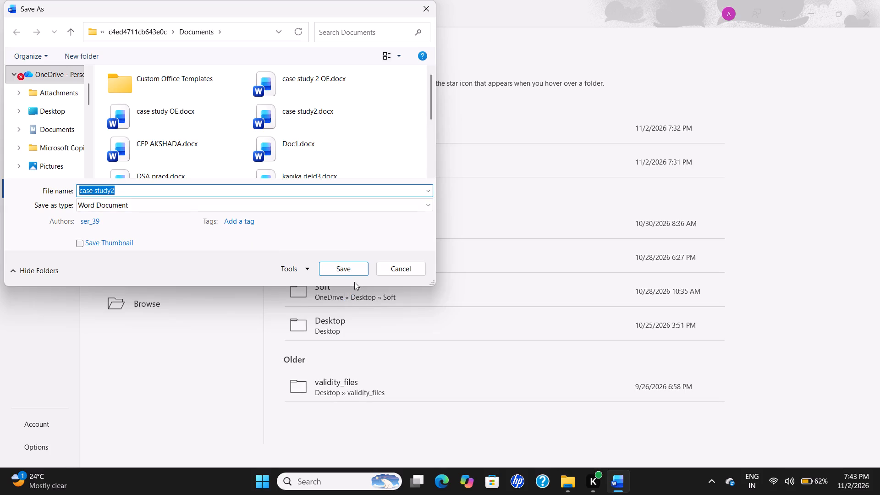
left_click(53, 132)
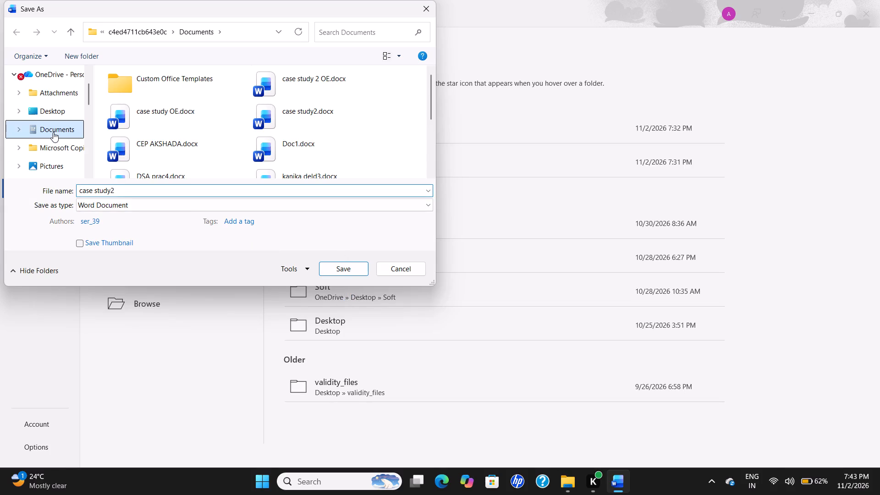
left_click(342, 269)
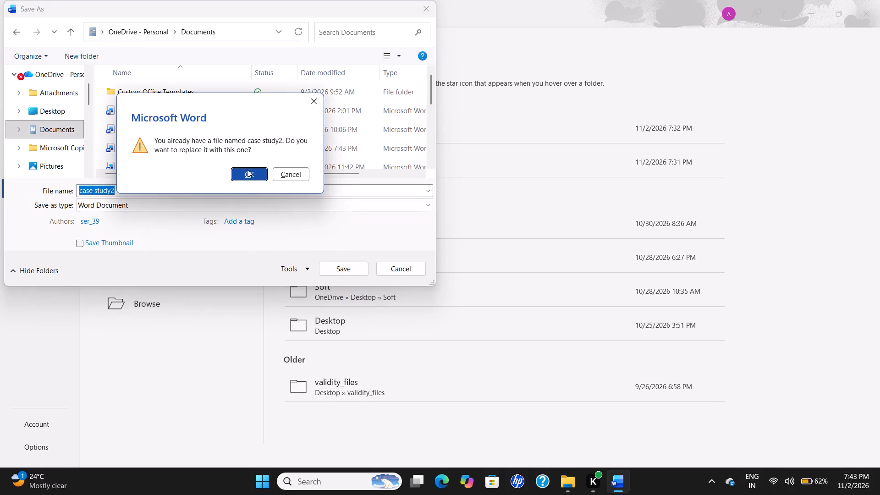
left_click(247, 171)
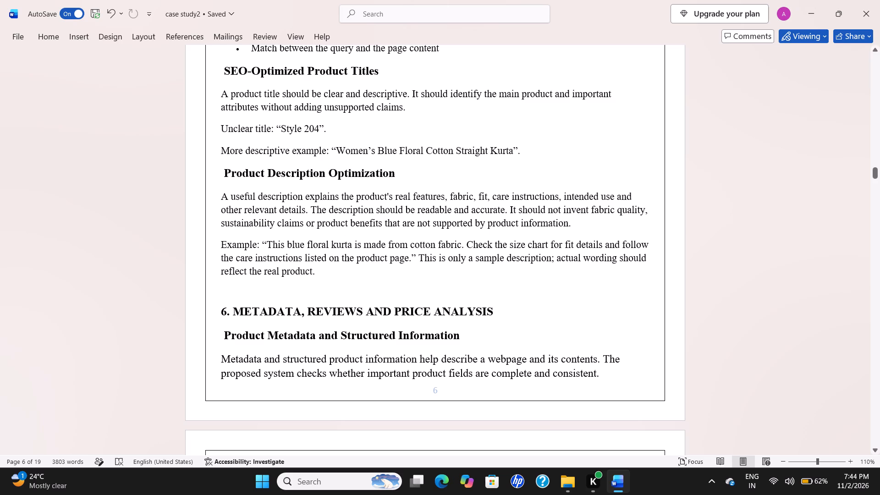
Examine section 6, METADATA, REVIEWS AND PRICE ANALYSIS, from its headings and metadata paragraph through the bullet list to Rating and Review Analysis.
left_click_drag(227, 315, 461, 348)
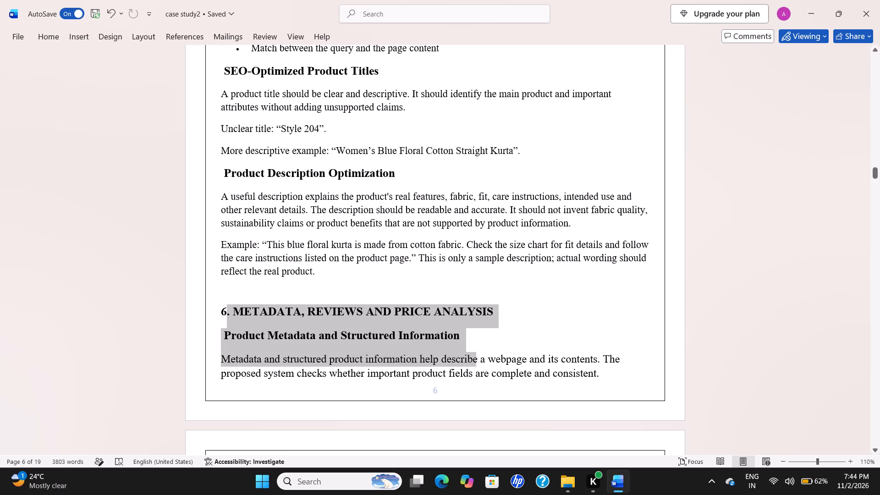
left_click_drag(461, 348, 475, 328)
left_click_drag(475, 328, 469, 330)
double_click(469, 330)
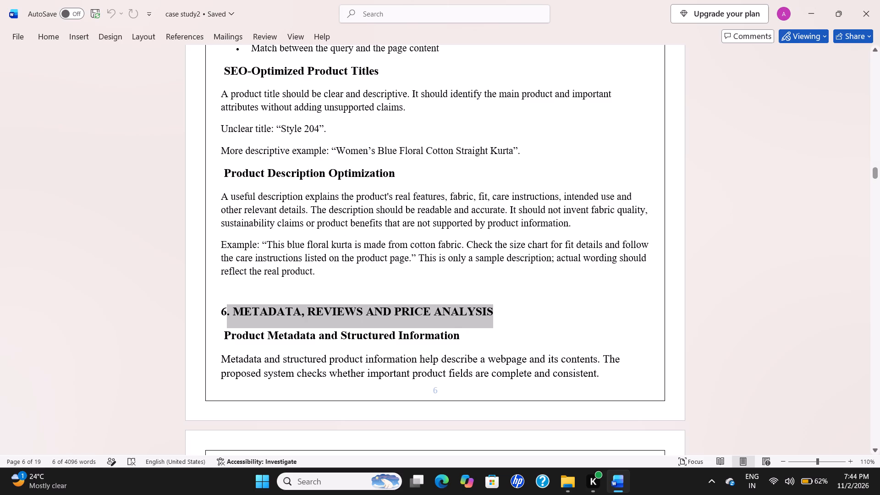
left_click_drag(469, 330, 273, 310)
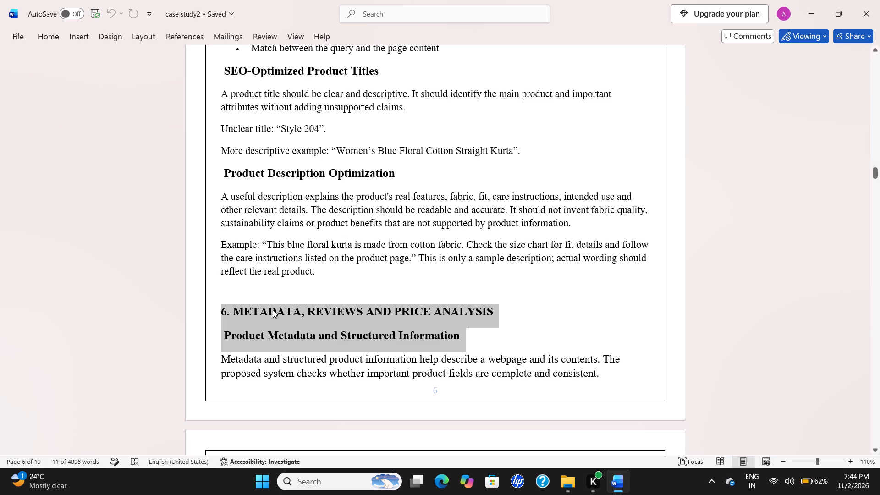
double_click(232, 305)
left_click_drag(232, 305, 390, 327)
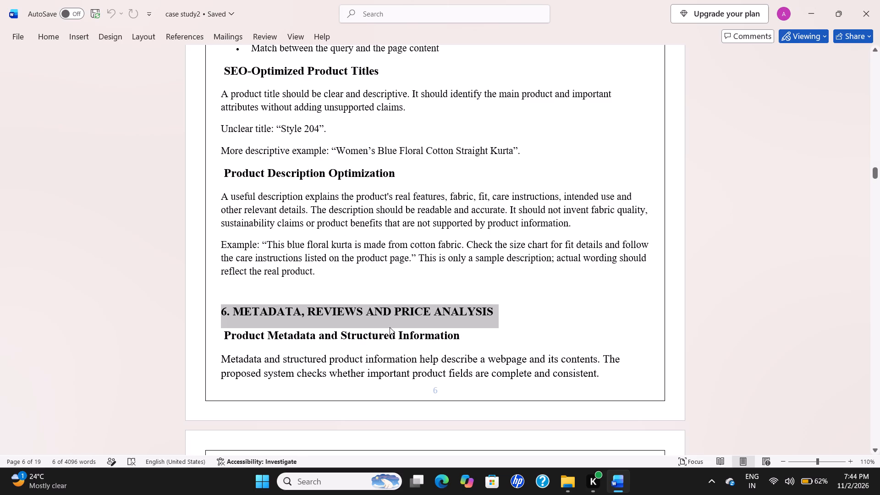
left_click(390, 327)
scroll(390, 327, "down", 1)
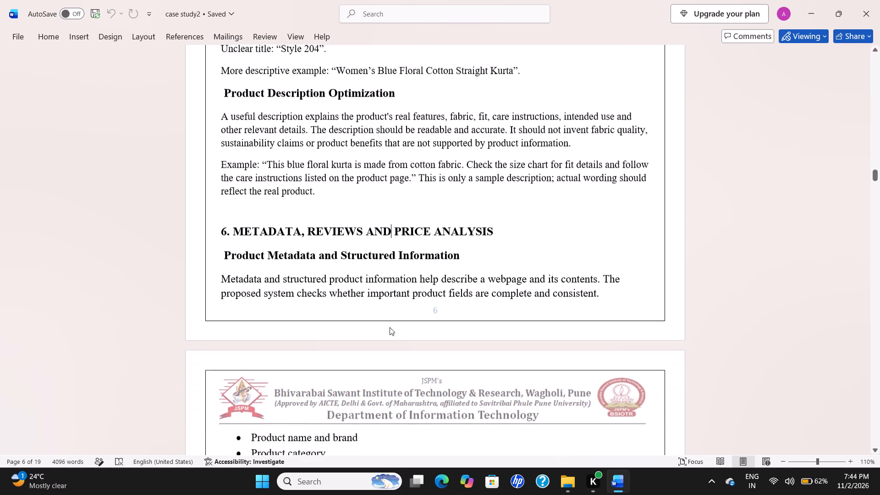
left_click(222, 286)
left_click_drag(222, 286, 374, 461)
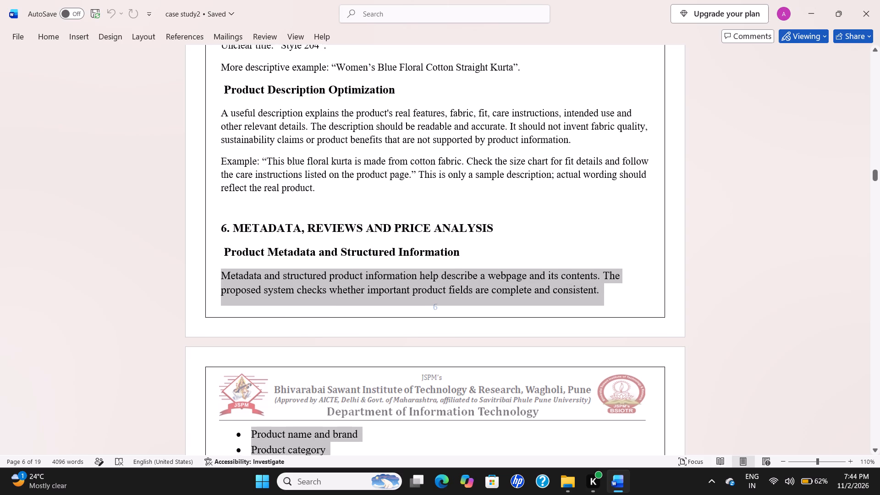
left_click_drag(374, 461, 485, 162)
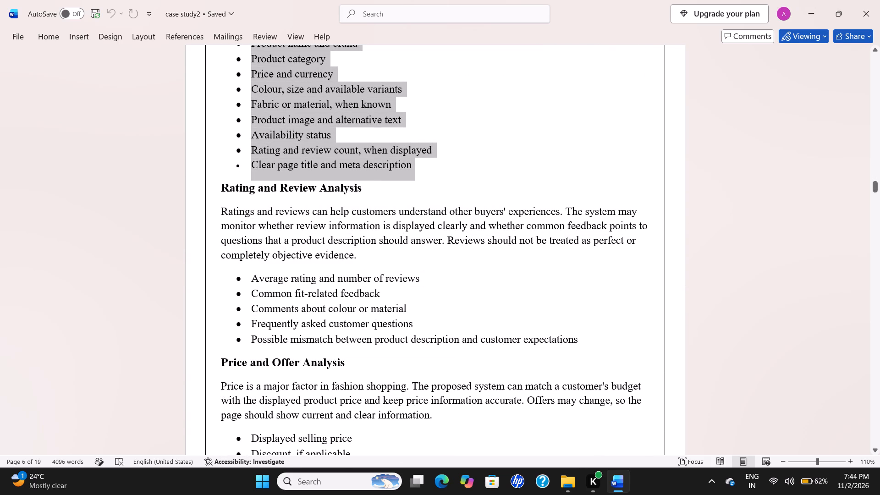
left_click_drag(485, 162, 484, 162)
left_click(485, 173)
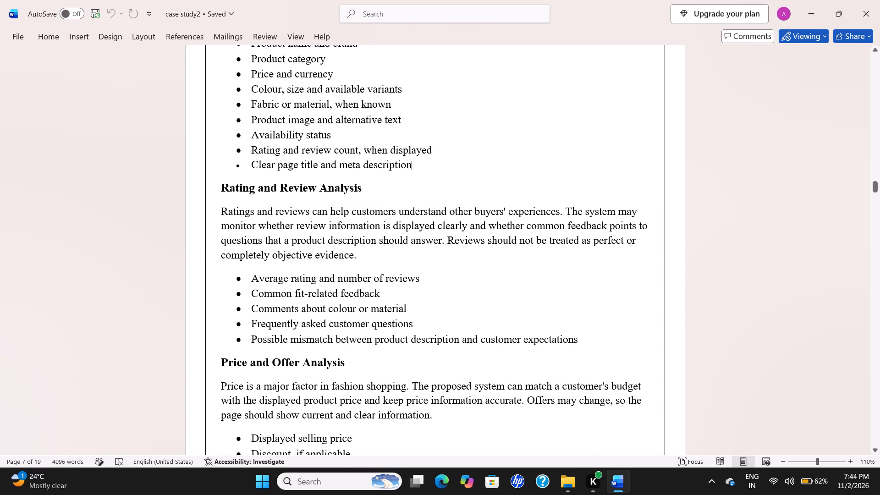
left_click_drag(221, 185, 368, 160)
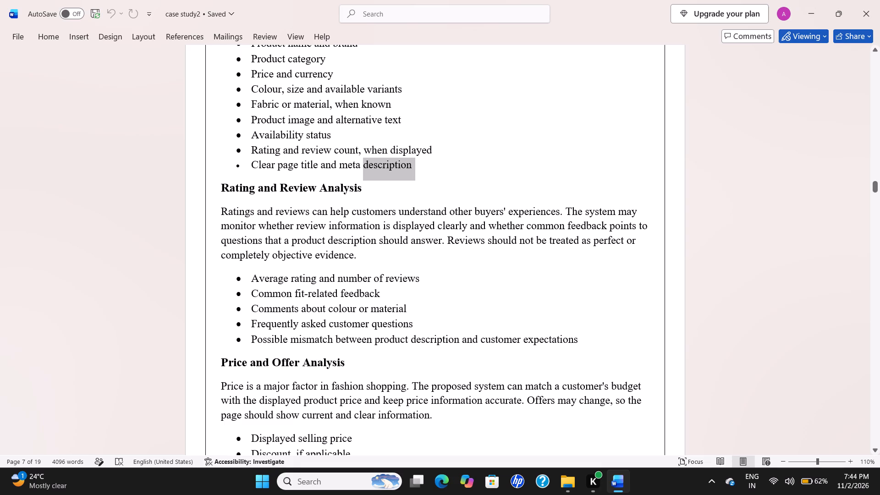
left_click_drag(368, 160, 369, 184)
left_click(369, 184)
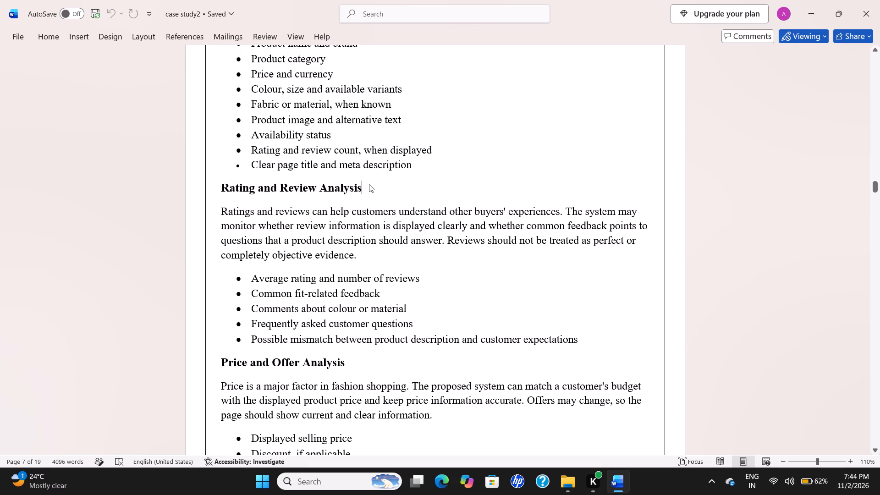
scroll(375, 13, "up", 2)
Reopen case study2 in OneDrive Documents from the list of recent files.
left_click(23, 37)
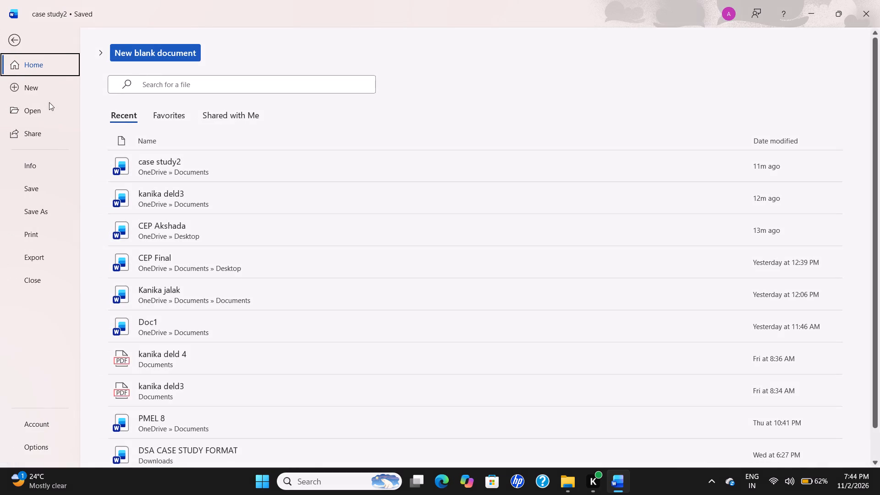
double_click(254, 154)
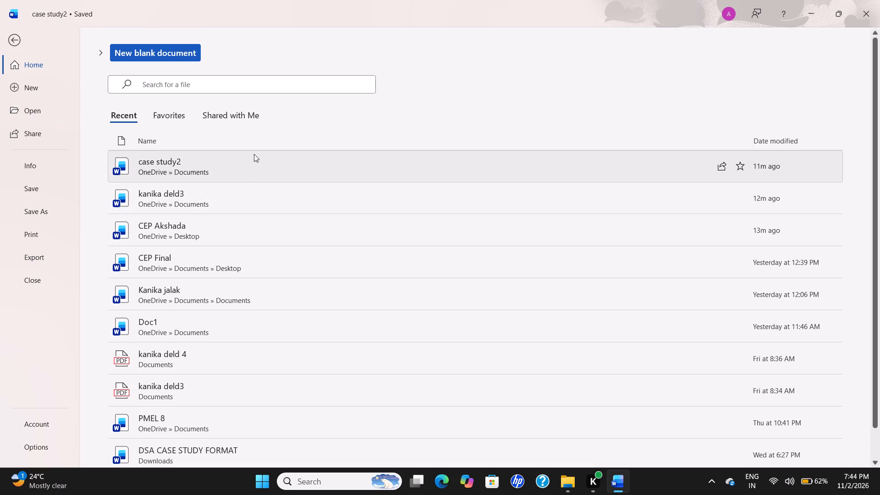
left_click(254, 154)
left_click_drag(254, 154, 274, 163)
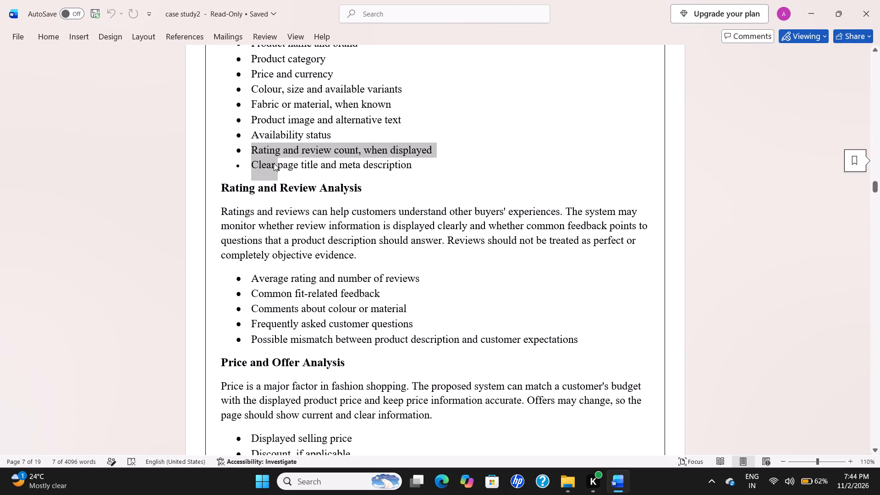
left_click(274, 163)
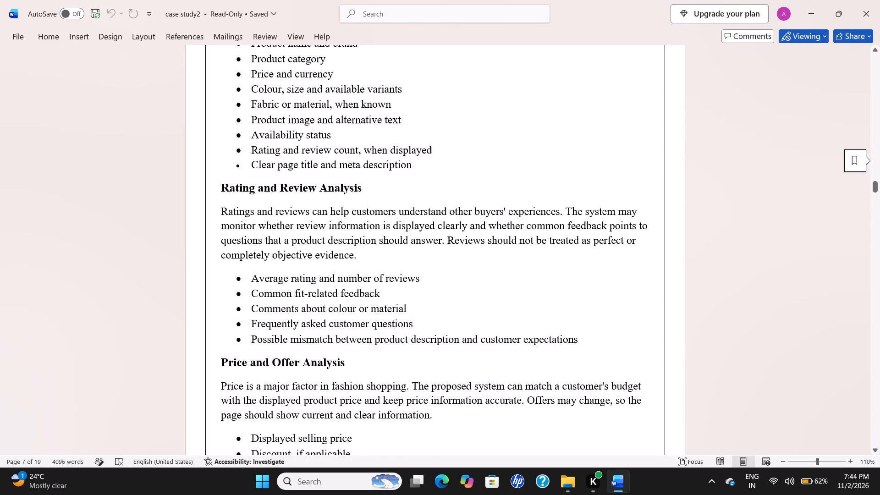
Look over the cover page of the case study2 report and close the document.
scroll(362, 323, "up", 13)
scroll(362, 323, "up", 14)
scroll(362, 323, "up", 16)
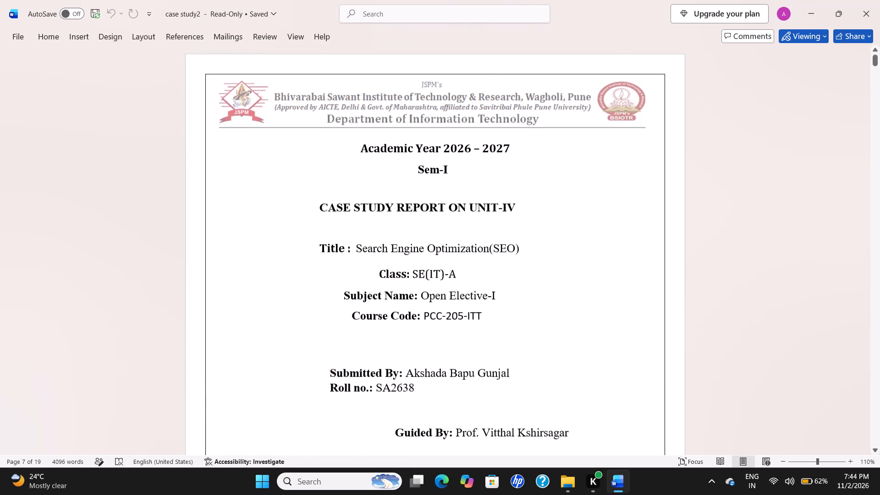
scroll(362, 323, "up", 14)
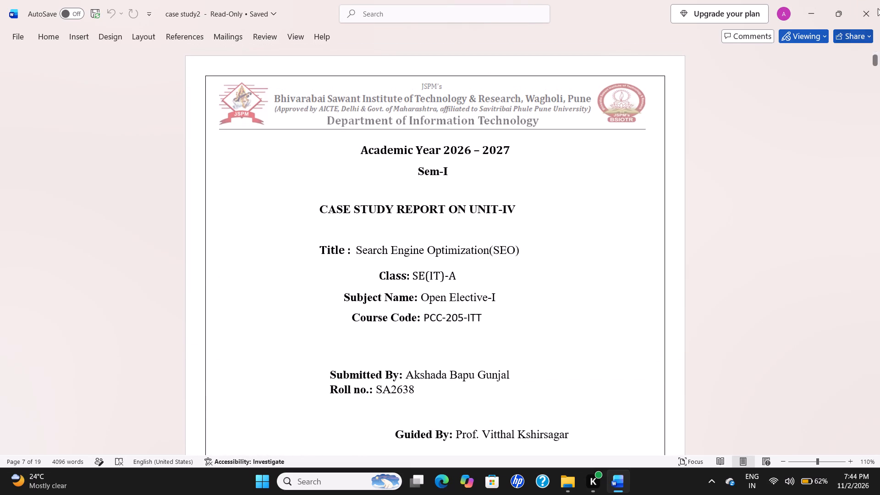
left_click(879, 2)
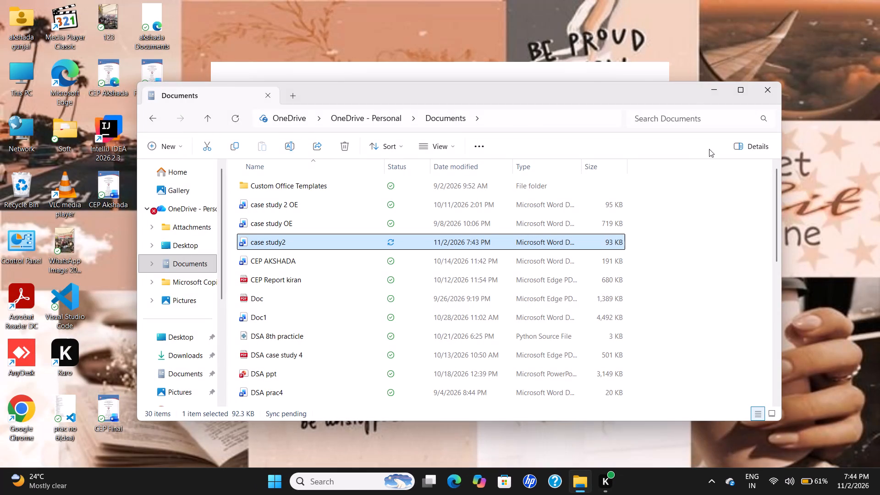